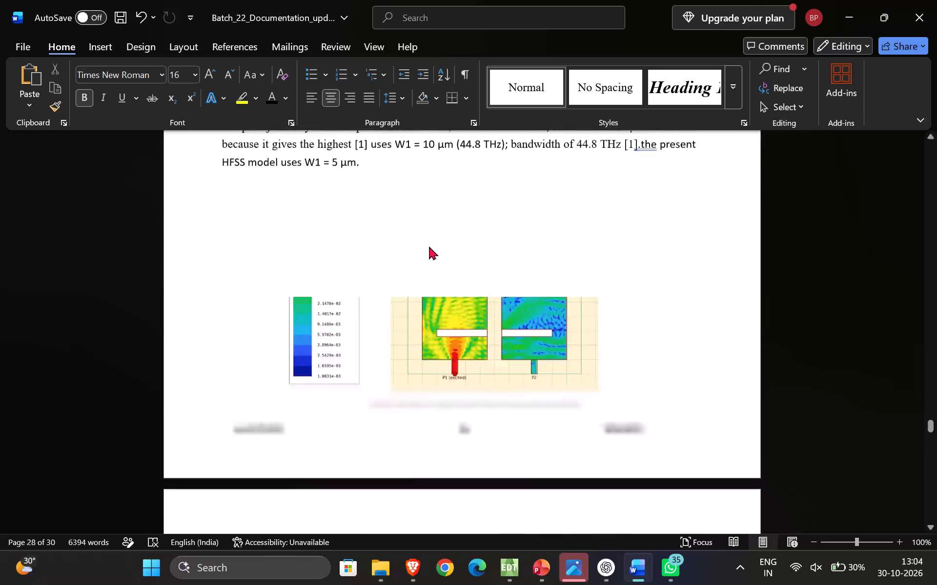
Delete the second, third and fourth students' names and roll numbers from the "SUBMITTED BY" list on the title page.
scroll(429, 246, "up", 20)
scroll(429, 246, "up", 14)
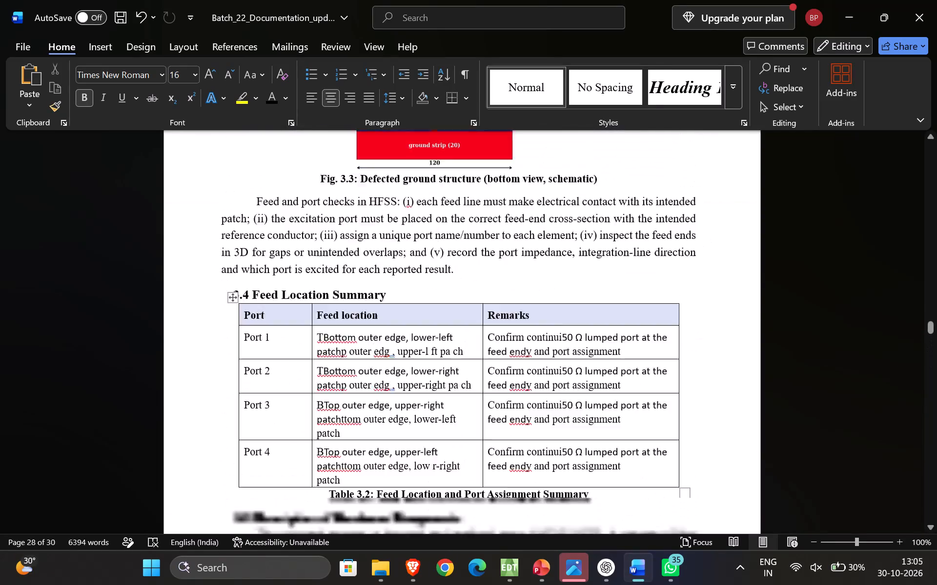
scroll(404, 230, "up", 20)
scroll(404, 230, "up", 16)
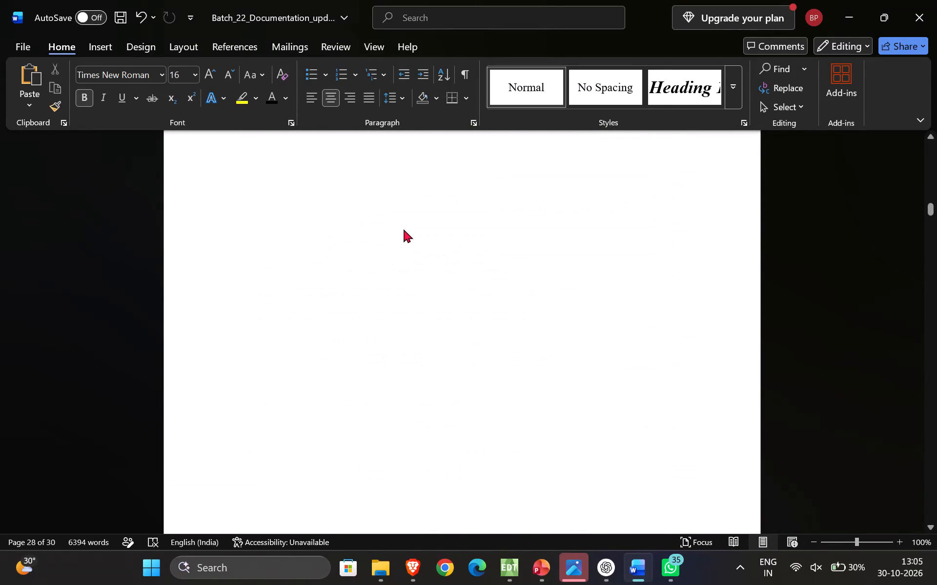
scroll(404, 229, "up", 20)
scroll(404, 229, "up", 7)
scroll(404, 254, "down", 1)
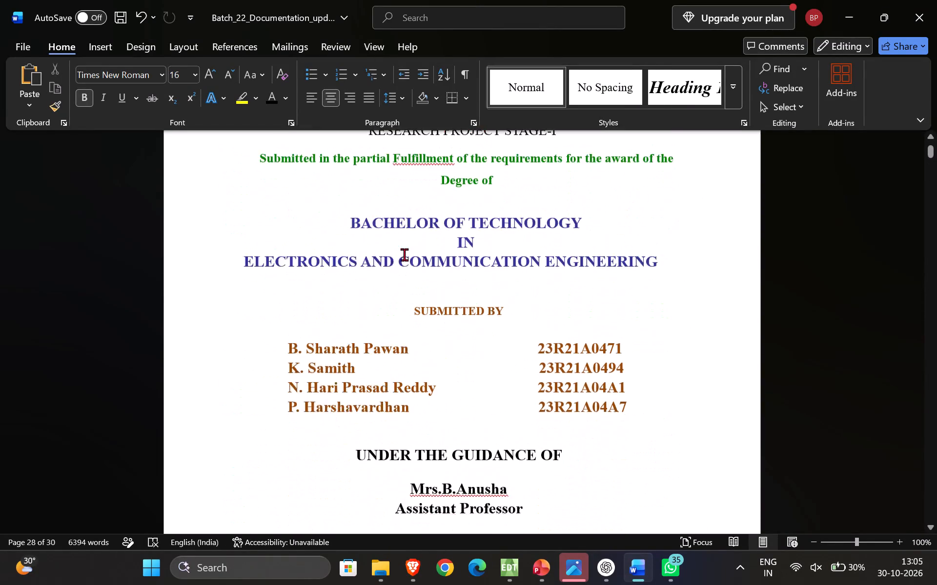
left_click_drag(640, 334, 341, 378)
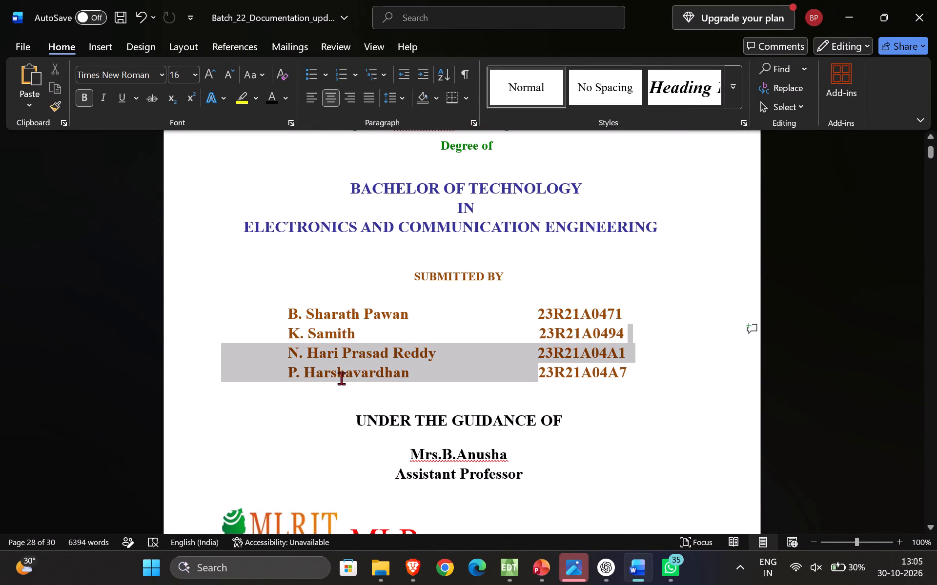
left_click_drag(341, 378, 333, 369)
left_click_drag(289, 328, 656, 378)
key("BackSpace")
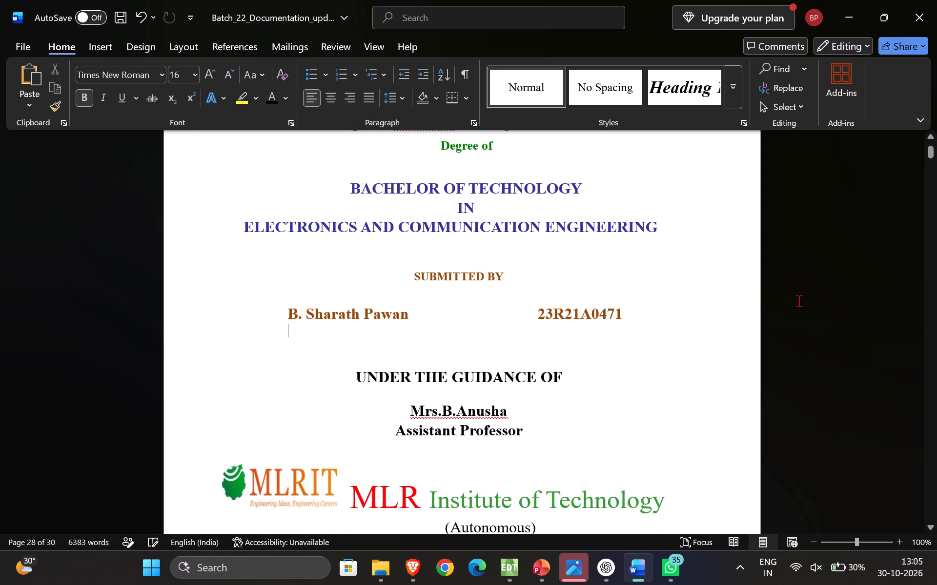
Delete the second, third and fourth students' names and roll numbers from the certificate paragraph, keeping only the first student.
scroll(581, 335, "down", 5)
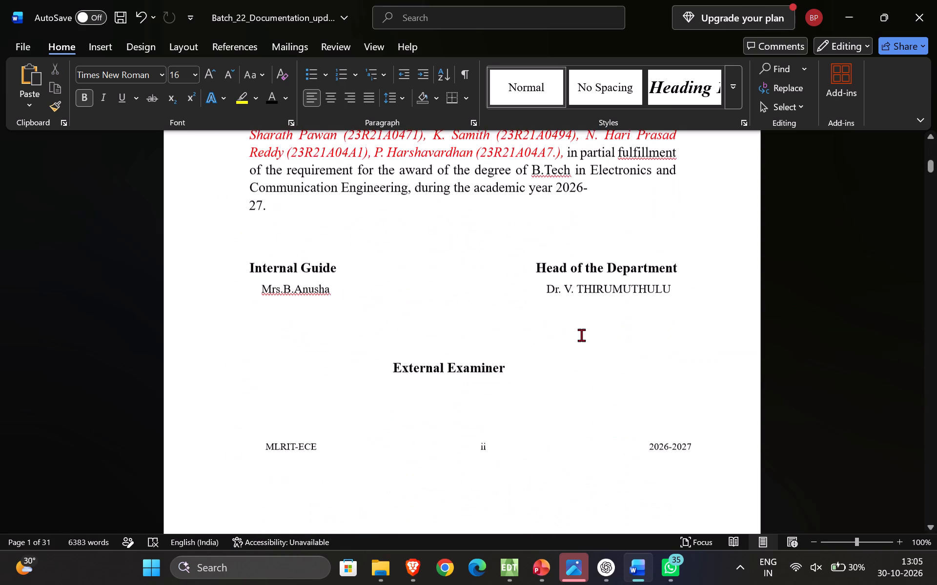
scroll(572, 261, "up", 2)
scroll(557, 483, "down", 1)
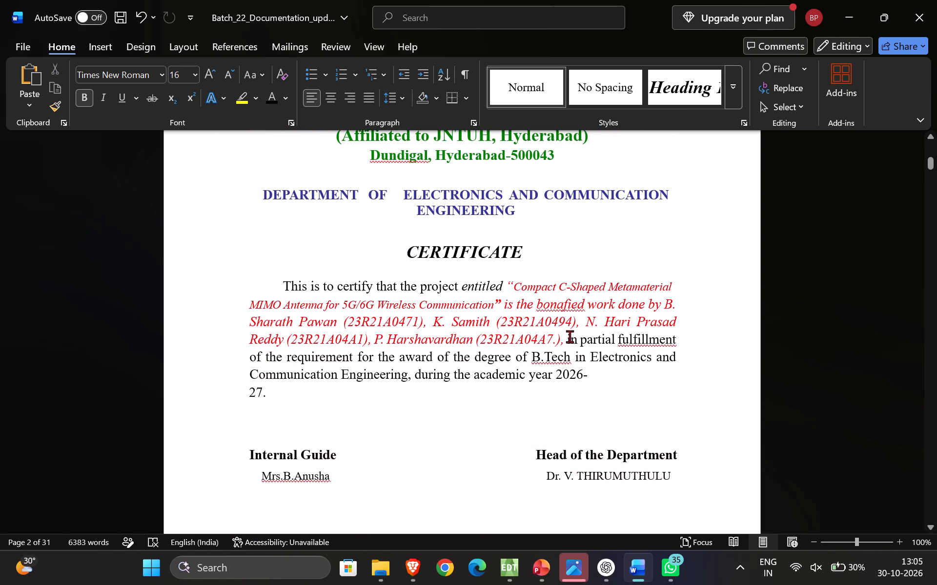
left_click_drag(434, 321, 528, 347)
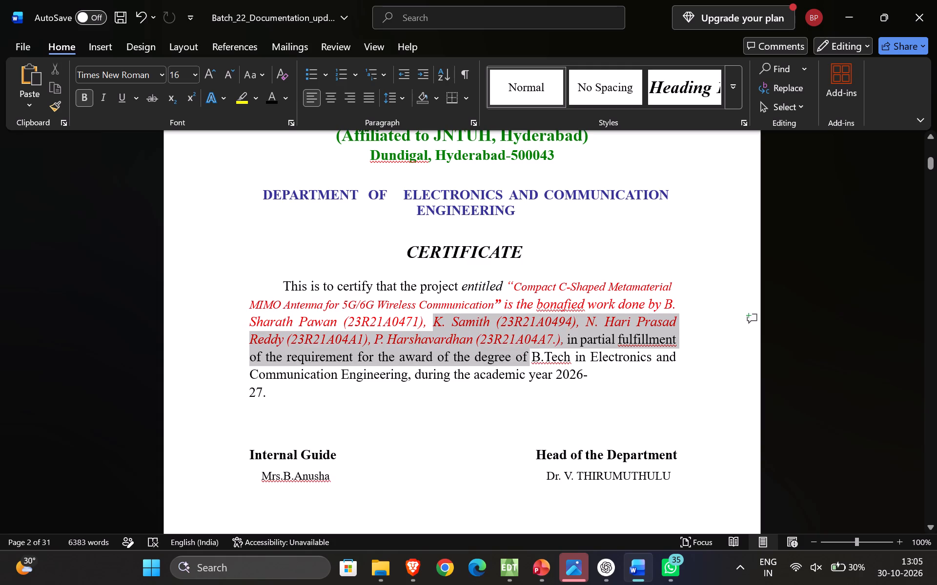
left_click_drag(528, 347, 557, 339)
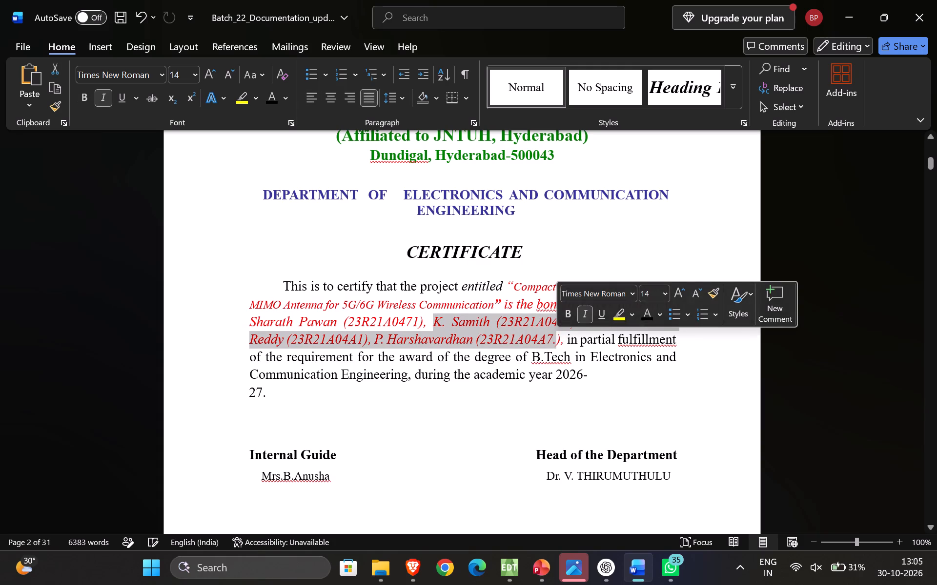
left_click_drag(565, 341, 436, 325)
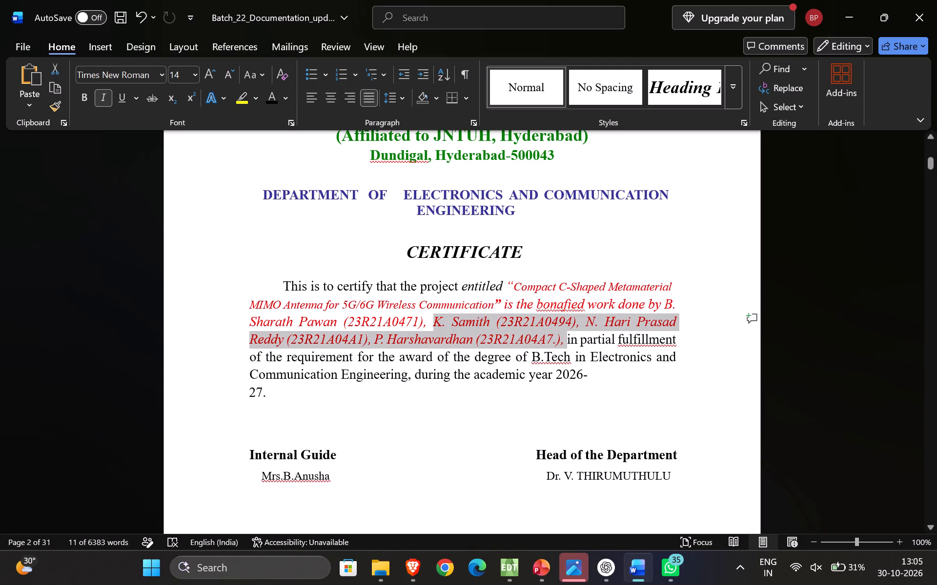
left_click_drag(436, 325, 435, 327)
key("BackSpace")
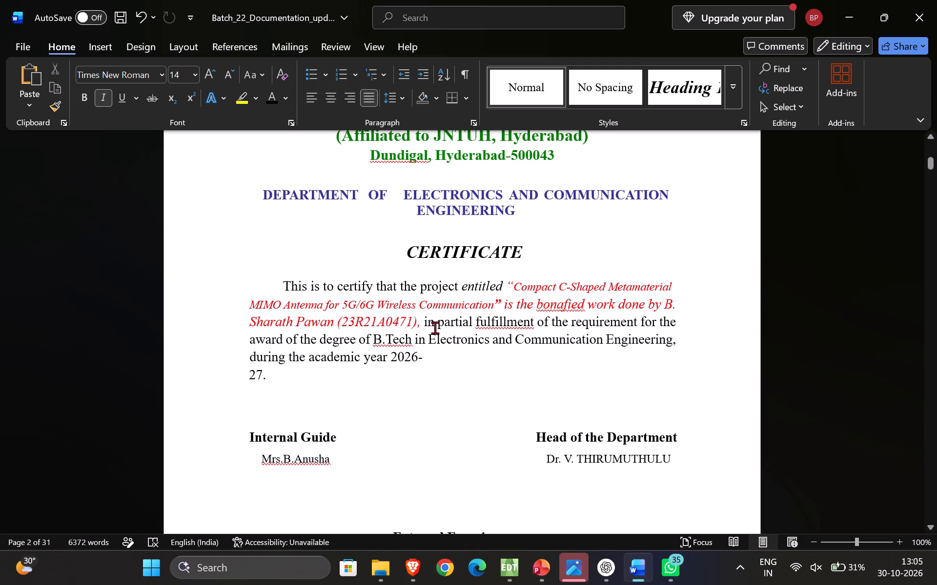
Review the edited title page and certificate page for layout and leftover student entries.
scroll(326, 382, "down", 2)
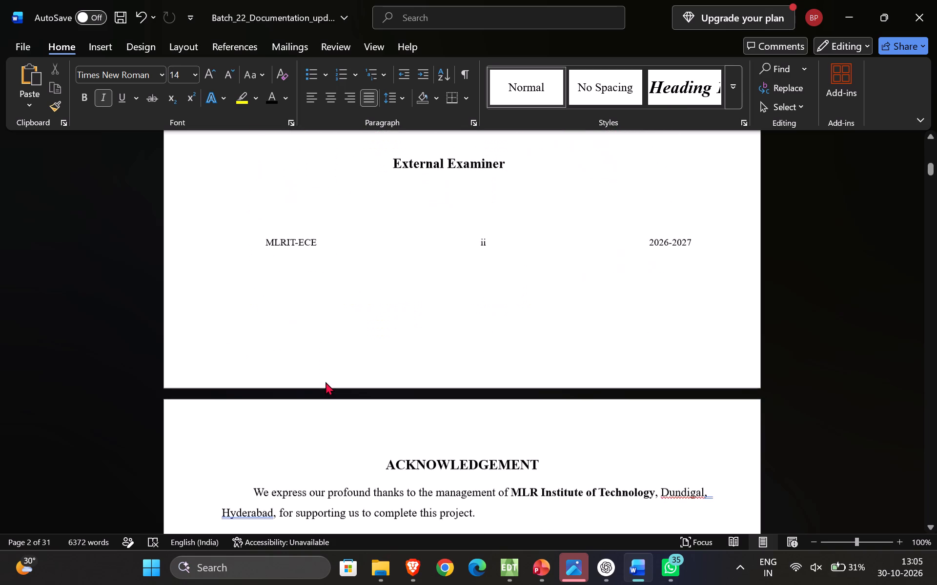
scroll(326, 382, "down", 5)
scroll(327, 376, "up", 10)
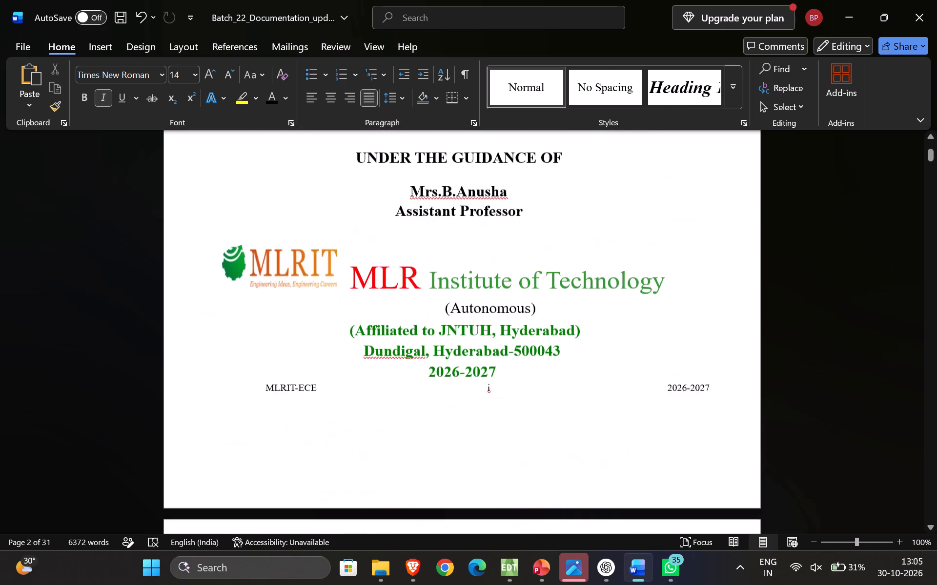
scroll(338, 351, "down", 4)
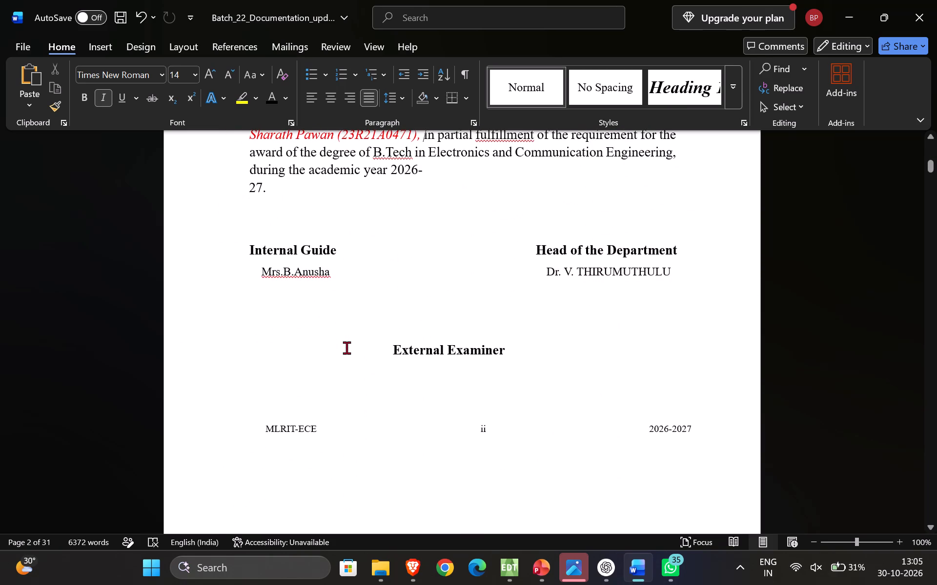
scroll(404, 367, "up", 3)
scroll(465, 420, "down", 1)
scroll(502, 428, "up", 1)
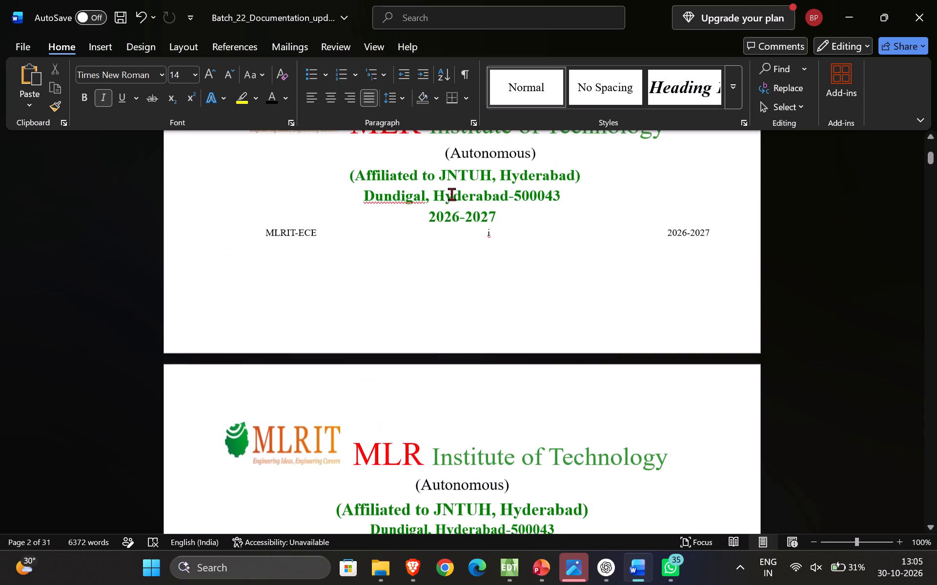
scroll(448, 195, "up", 2)
scroll(532, 407, "down", 2)
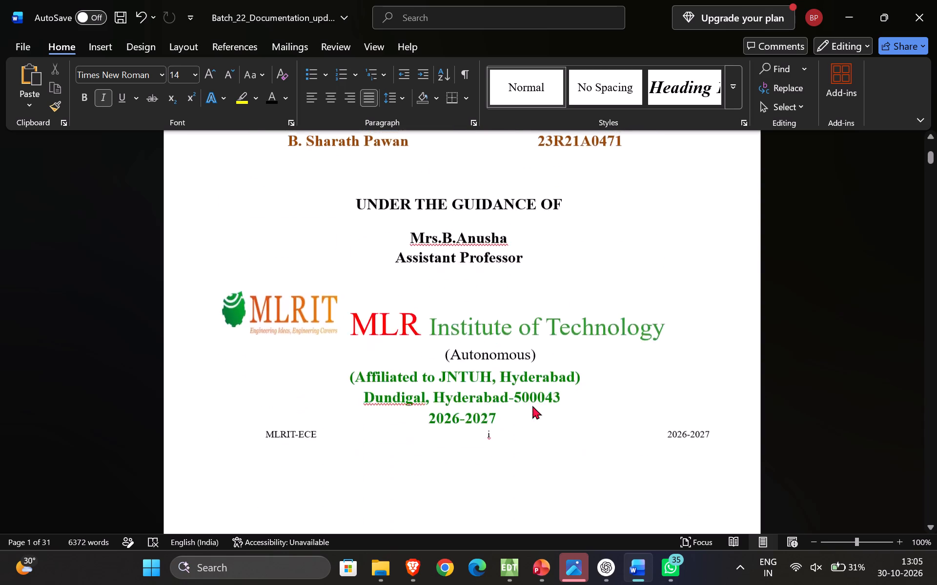
scroll(532, 406, "down", 2)
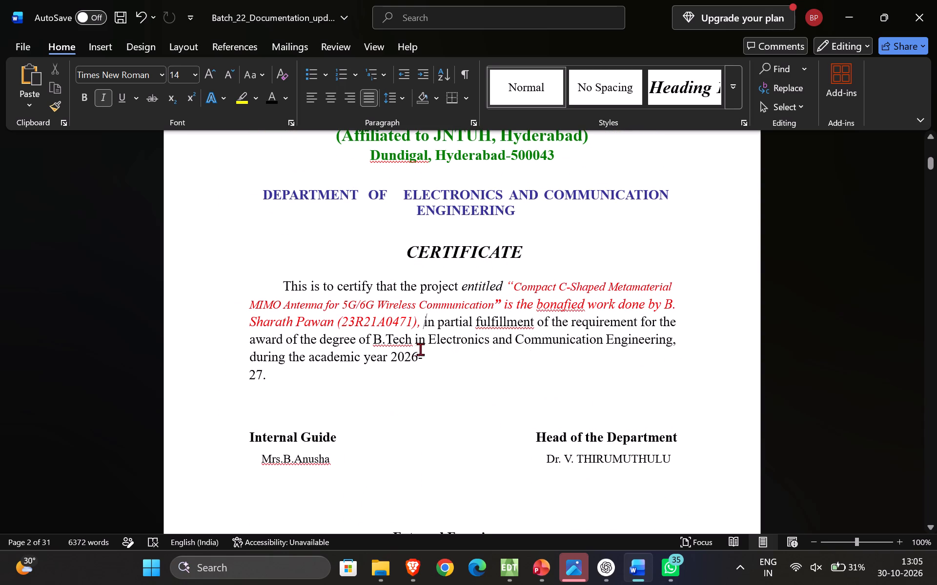
Delete the last three students' names and roll numbers from the project associate list at the end of the Acknowledgement.
scroll(436, 387, "down", 7)
scroll(521, 341, "up", 1)
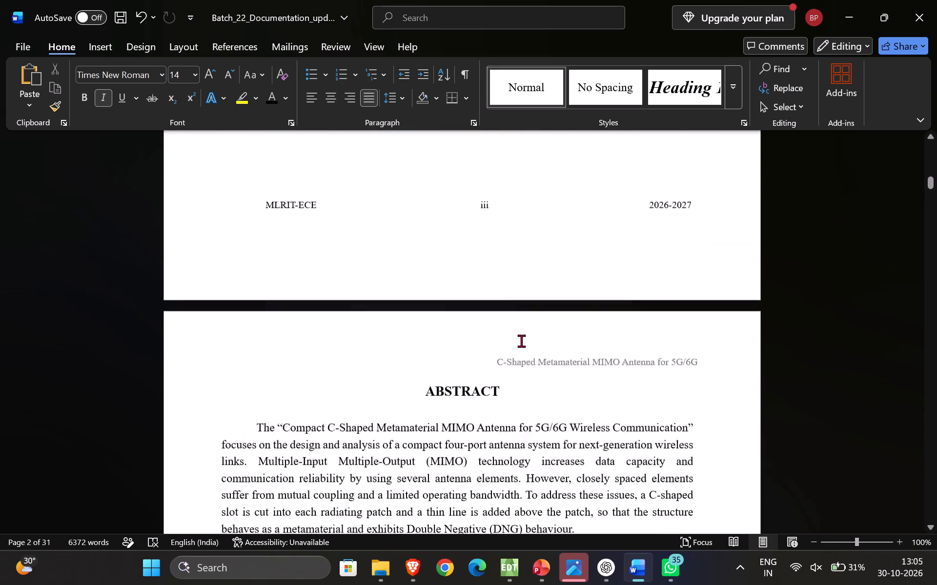
scroll(521, 341, "up", 1)
left_click_drag(518, 409, 656, 447)
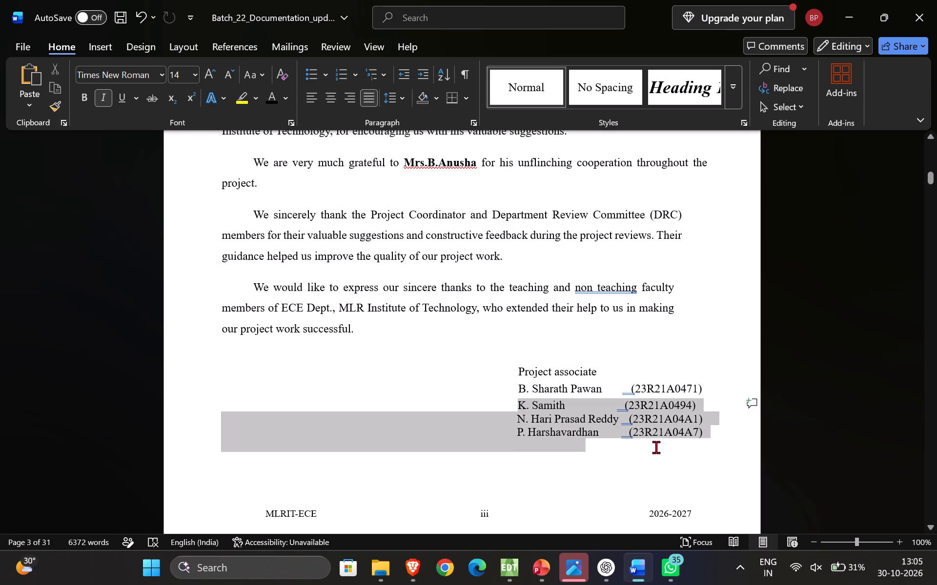
left_click_drag(656, 447, 716, 443)
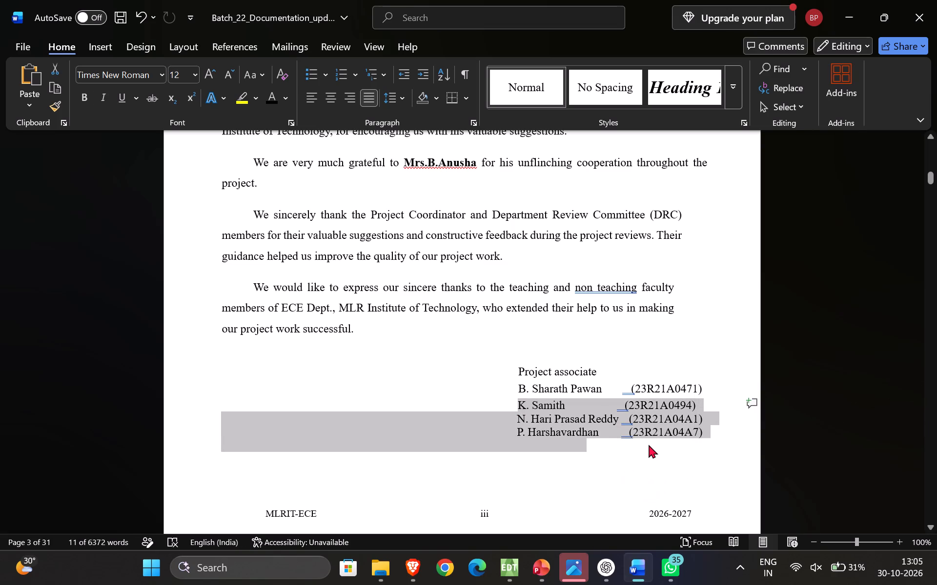
key("BackSpace")
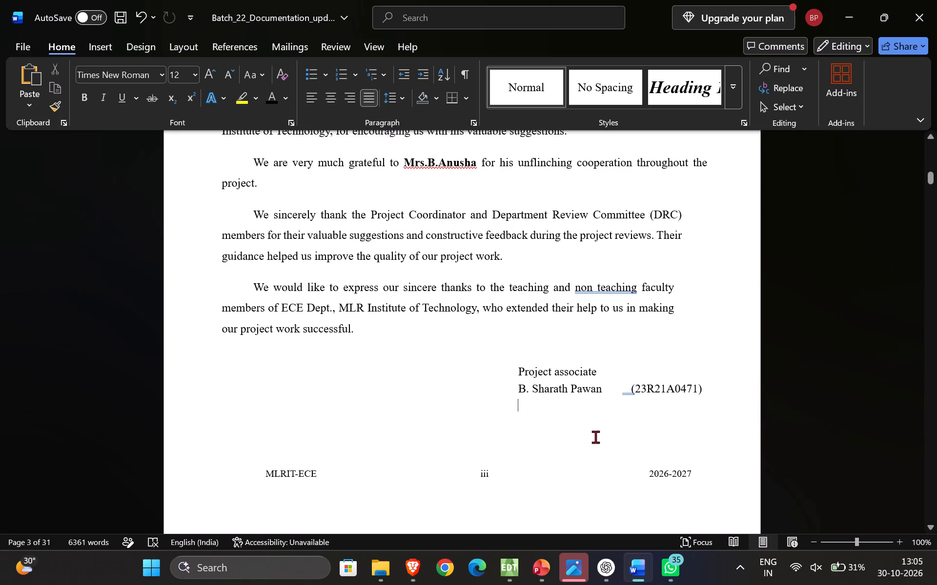
Look through the pages after the Acknowledgement, from the abstract and contents tables to the end of chapter 2.
scroll(595, 437, "down", 10)
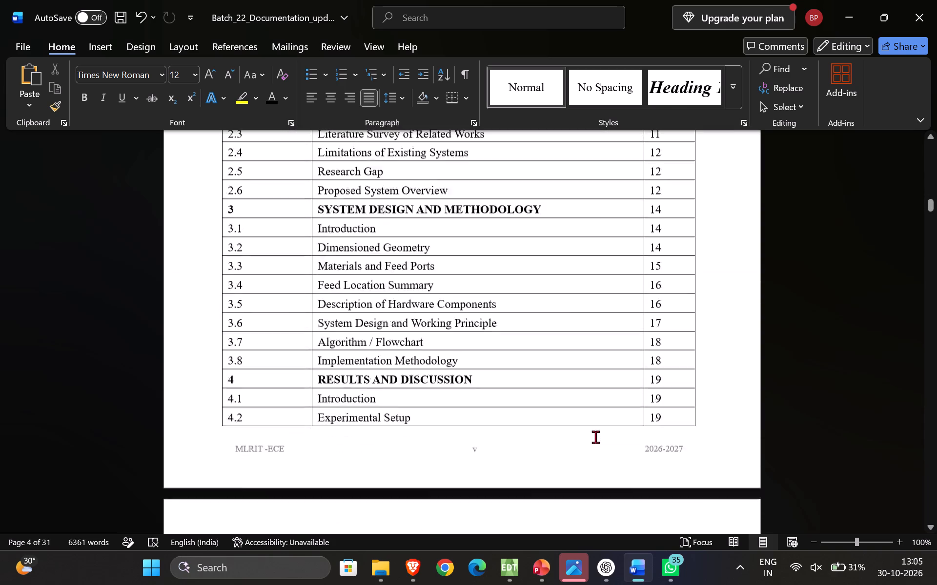
scroll(595, 437, "down", 9)
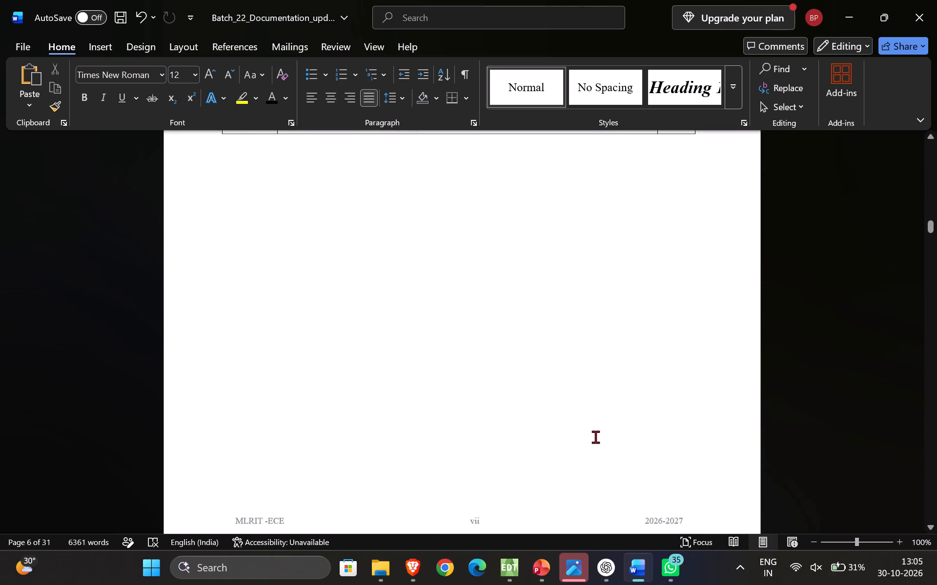
scroll(595, 437, "down", 11)
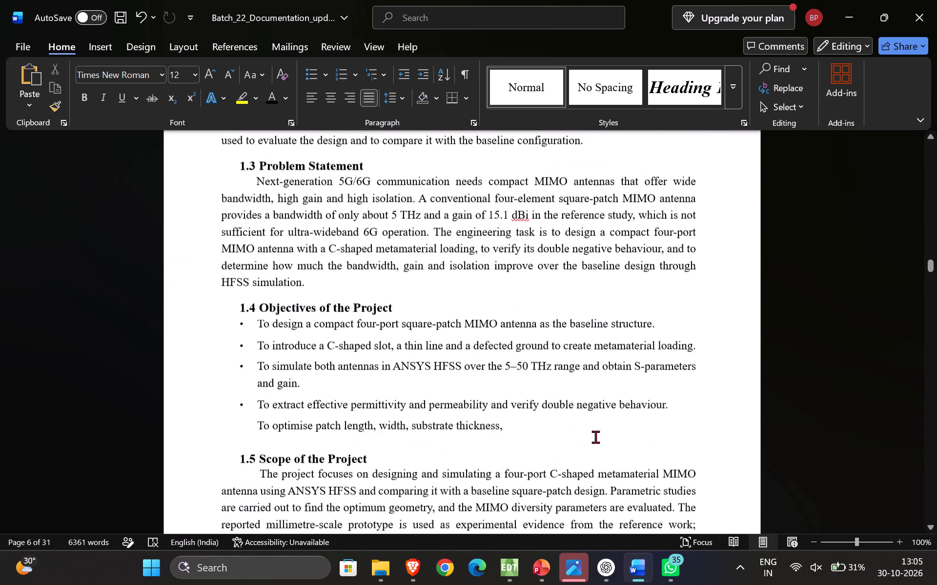
scroll(595, 437, "down", 9)
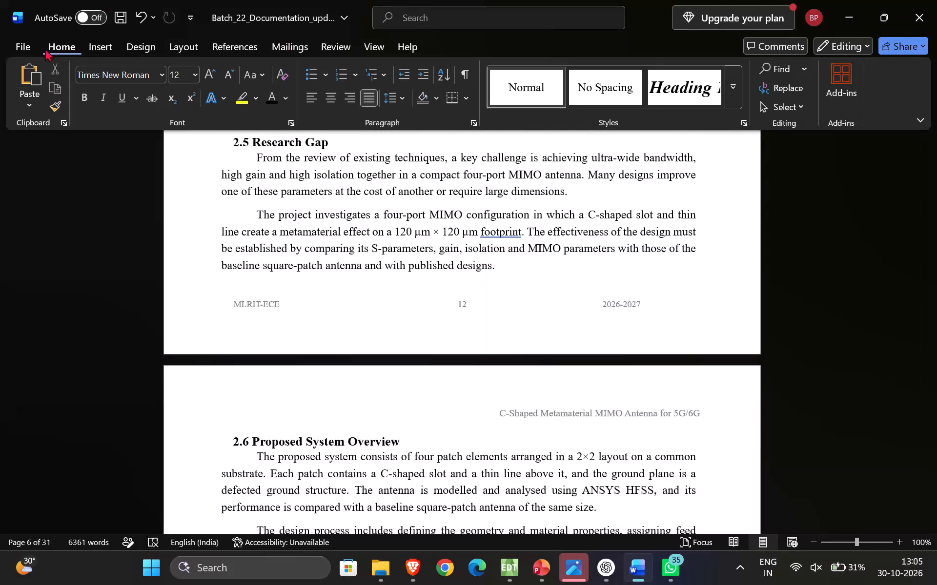
Start exporting the document as a PDF and choose the Desktop as the destination folder.
left_click(36, 42)
left_click(42, 338)
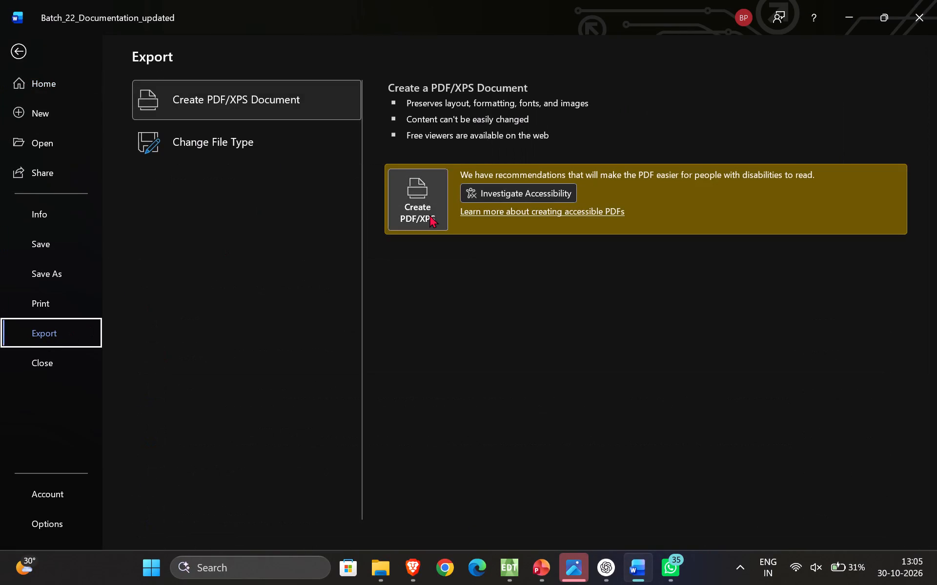
left_click(429, 214)
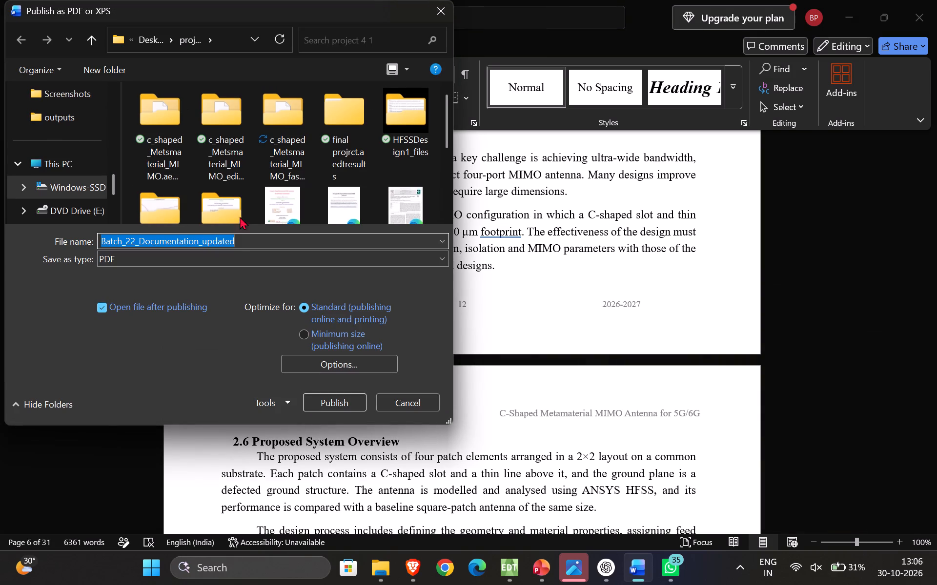
left_click(246, 245)
scroll(58, 171, "up", 2)
left_click(65, 148)
left_click(65, 145)
Name the PDF "batch 22 471_ doc" and publish it.
left_click(253, 239)
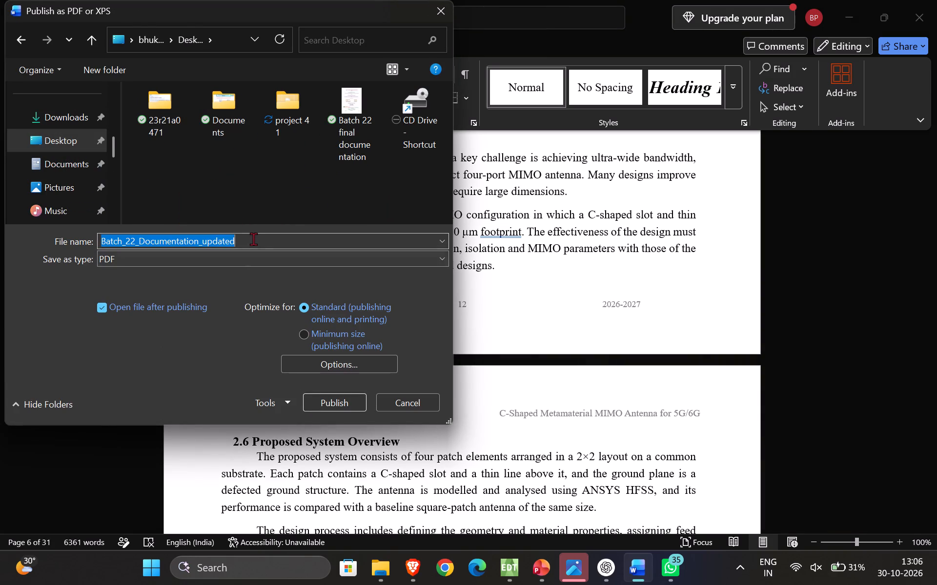
left_click_drag(251, 239, 69, 262)
type("batch 22")
key("space")
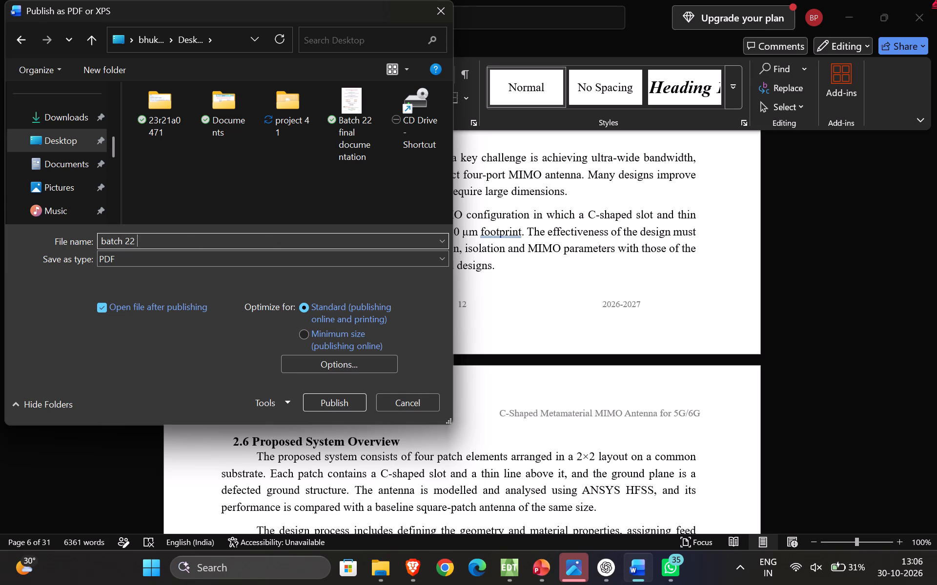
key("4")
type("71")
type("_ c")
key("BackSpace")
type("doc")
key("space")
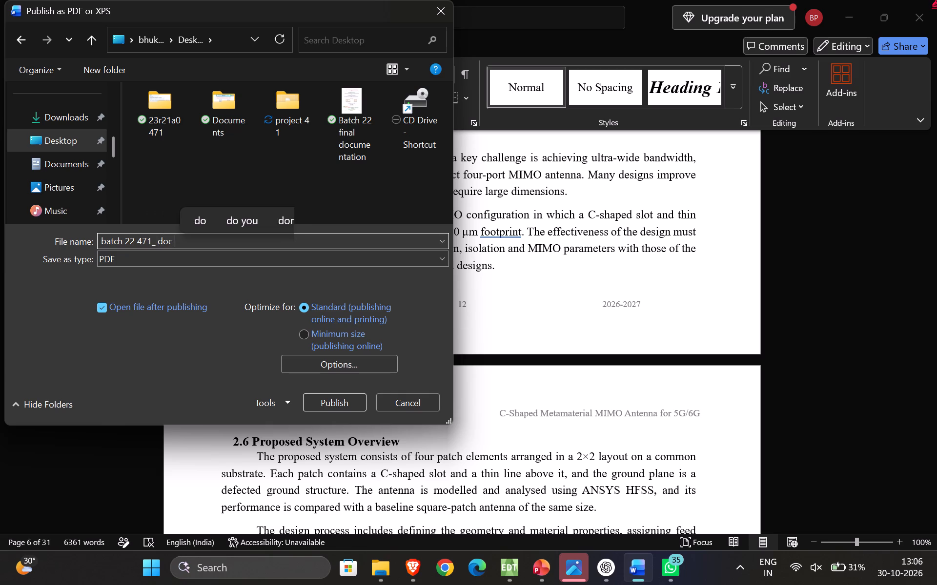
key("BackSpace")
key("Return")
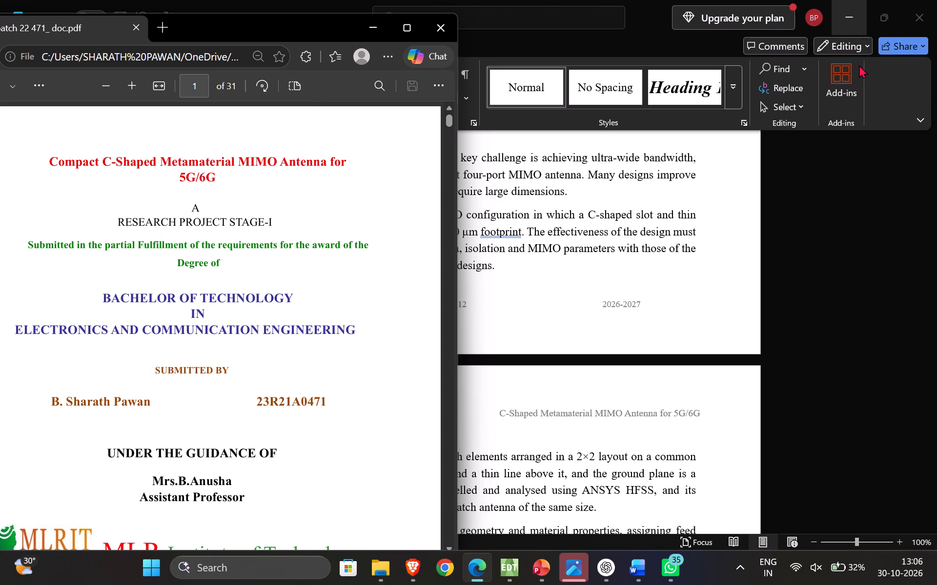
Check the published PDF from the cover page and Certificate through to the chapter 4 results, and close it.
left_click(407, 17)
scroll(472, 388, "down", 2)
scroll(486, 375, "up", 3)
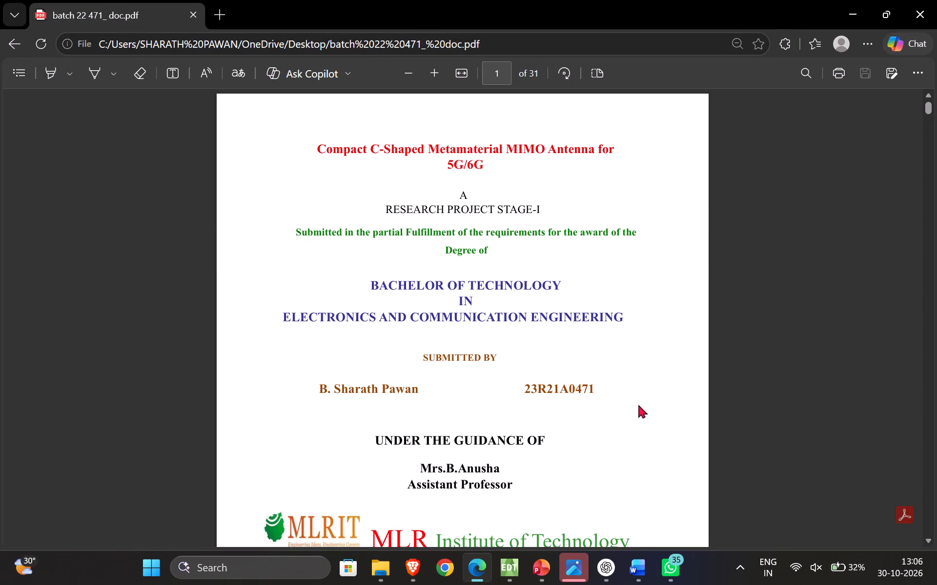
scroll(547, 428, "down", 2)
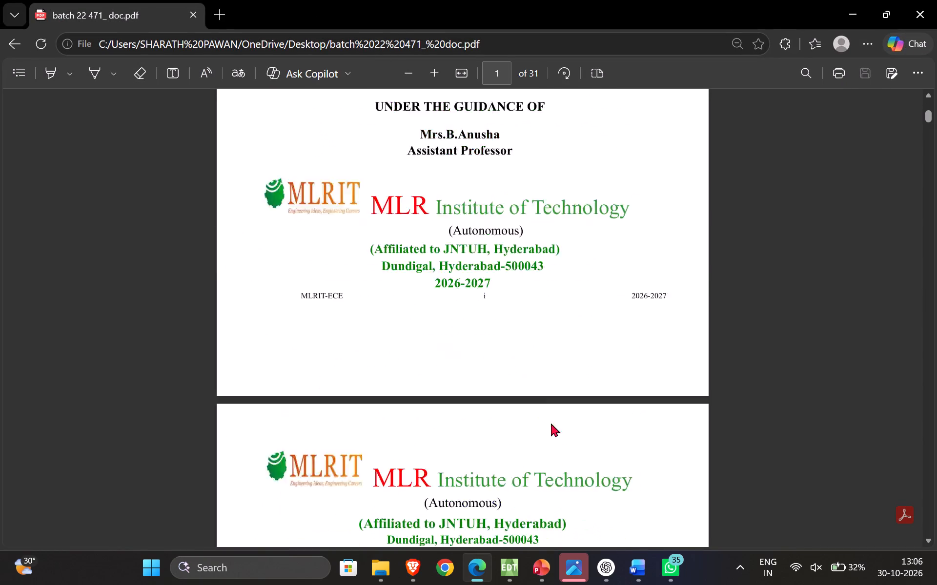
scroll(553, 421, "down", 1)
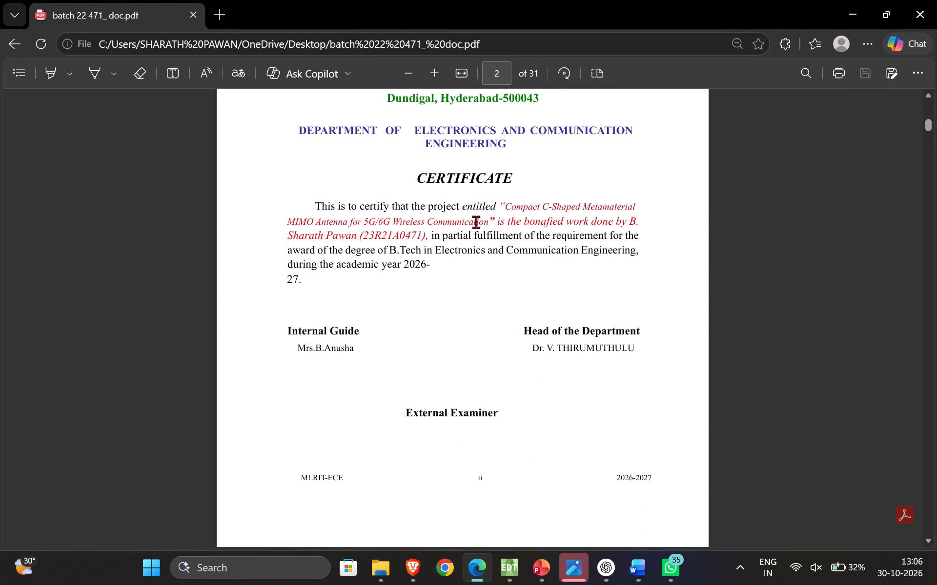
scroll(629, 262, "down", 2)
scroll(473, 287, "up", 2)
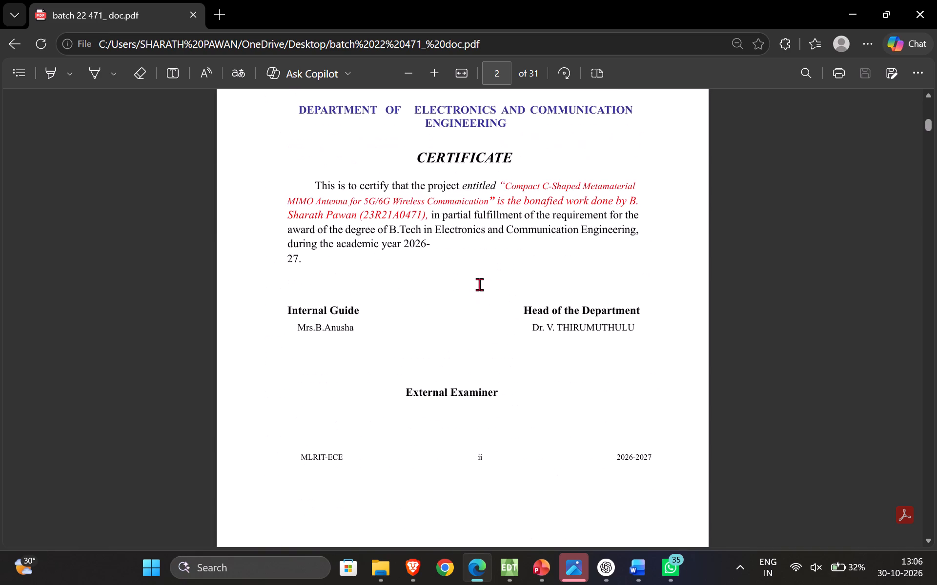
scroll(480, 284, "down", 5)
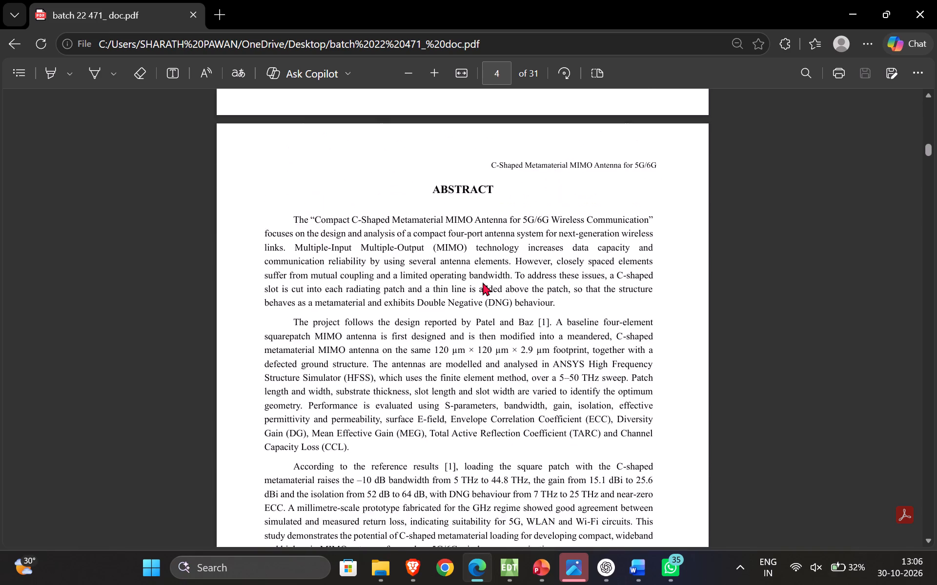
scroll(483, 282, "down", 16)
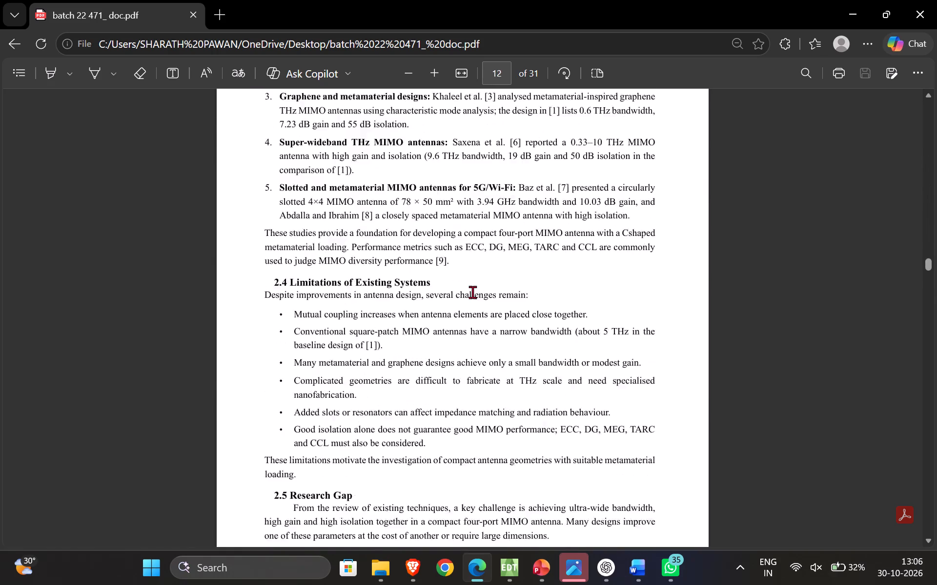
scroll(472, 292, "down", 11)
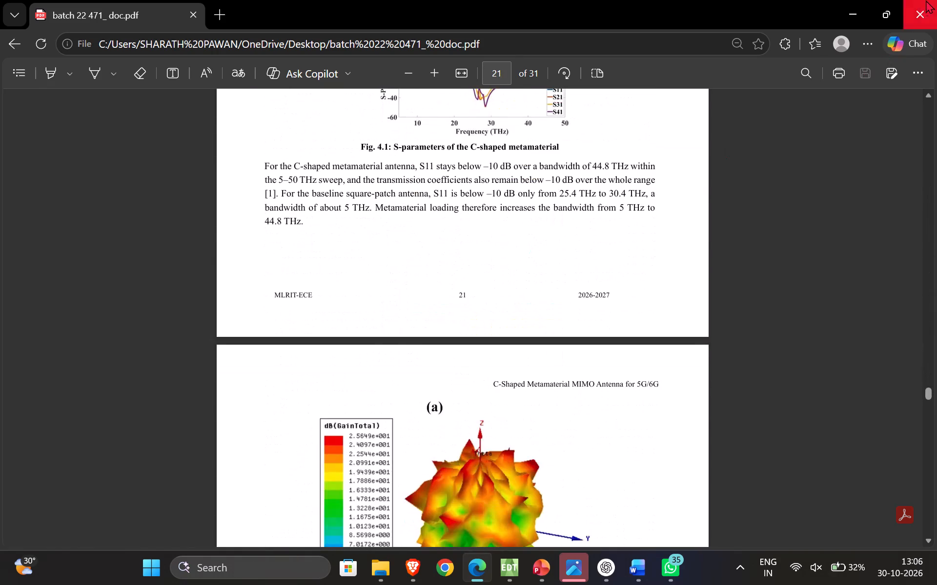
left_click(926, 0)
Undo the deletions of the other students' details in the Acknowledgement, the Certificate and on the cover page.
scroll(397, 271, "up", 3)
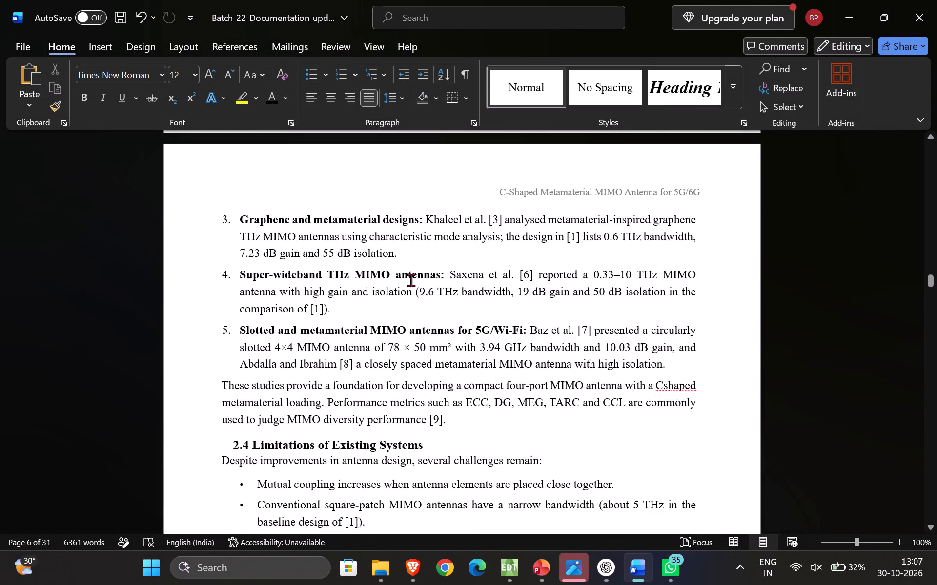
key("ctrl+z")
scroll(409, 284, "up", 1)
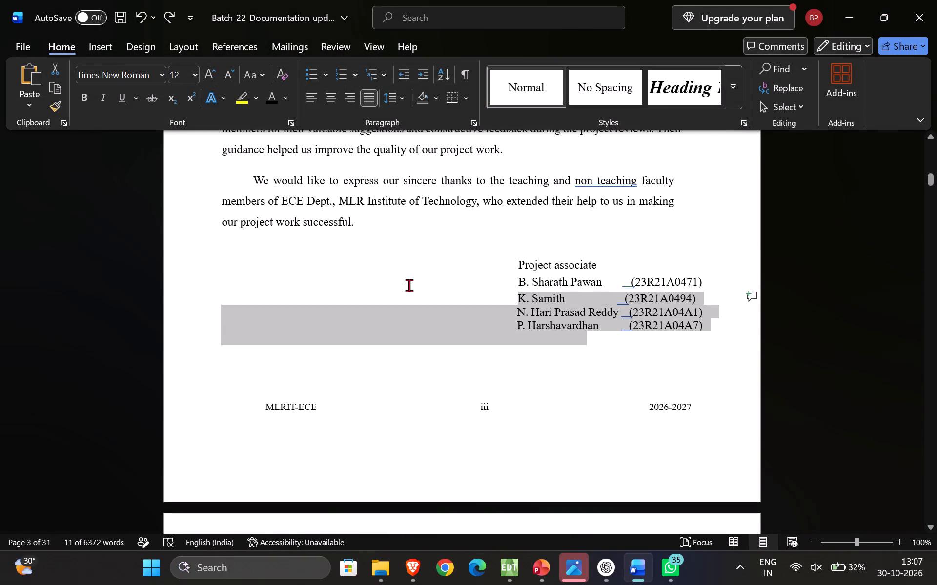
key("ctrl+z")
key("ctrl+z")
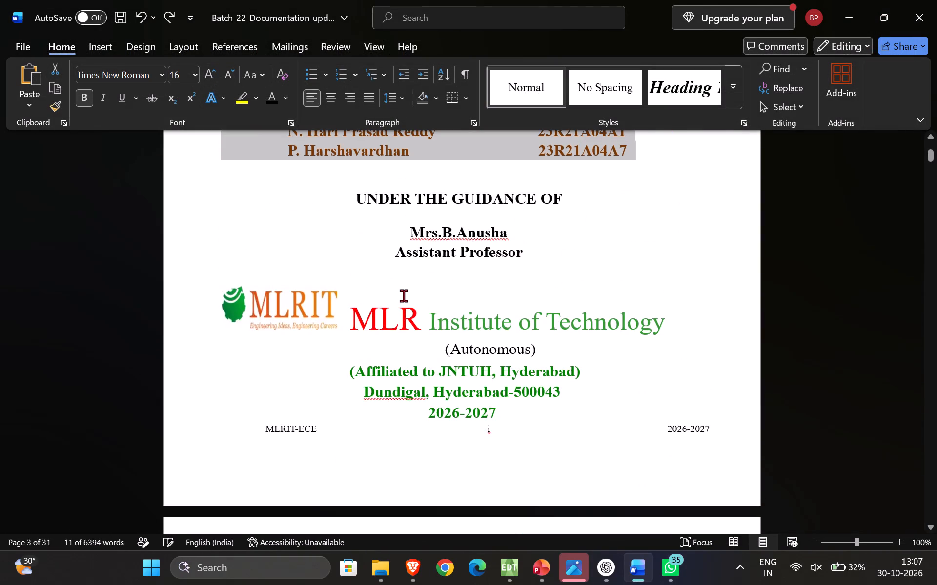
Delete the first, third and fourth students' names and roll numbers on the cover page, keeping only the second student's.
scroll(449, 277, "up", 1)
left_click(638, 300)
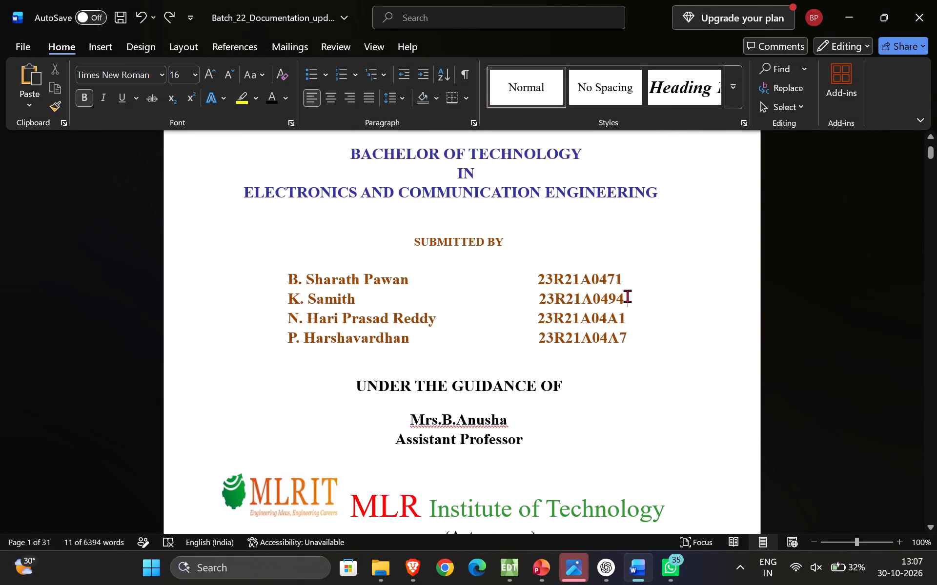
left_click_drag(631, 276, 238, 298)
left_click_drag(246, 295, 266, 283)
left_click_drag(283, 272, 661, 276)
key("BackSpace")
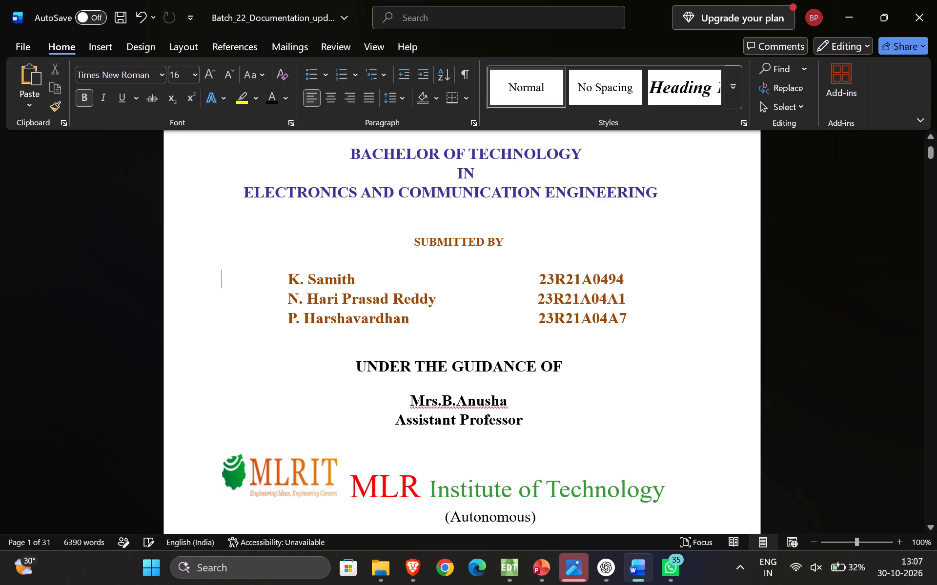
left_click_drag(280, 300, 681, 335)
key("BackSpace")
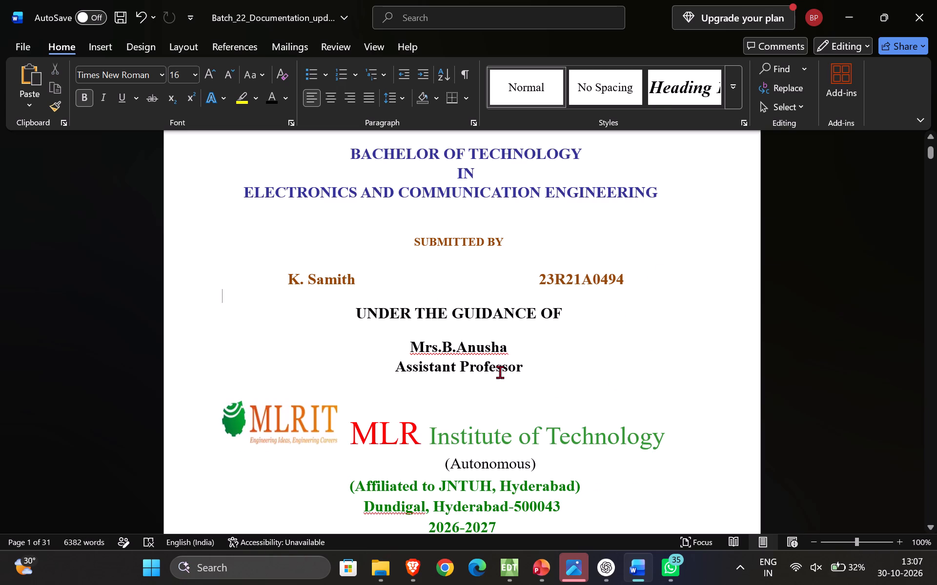
Remove the first, third and fourth students' names and roll numbers from the Certificate paragraph, keeping only the second student's.
scroll(499, 370, "up", 1)
scroll(471, 443, "down", 7)
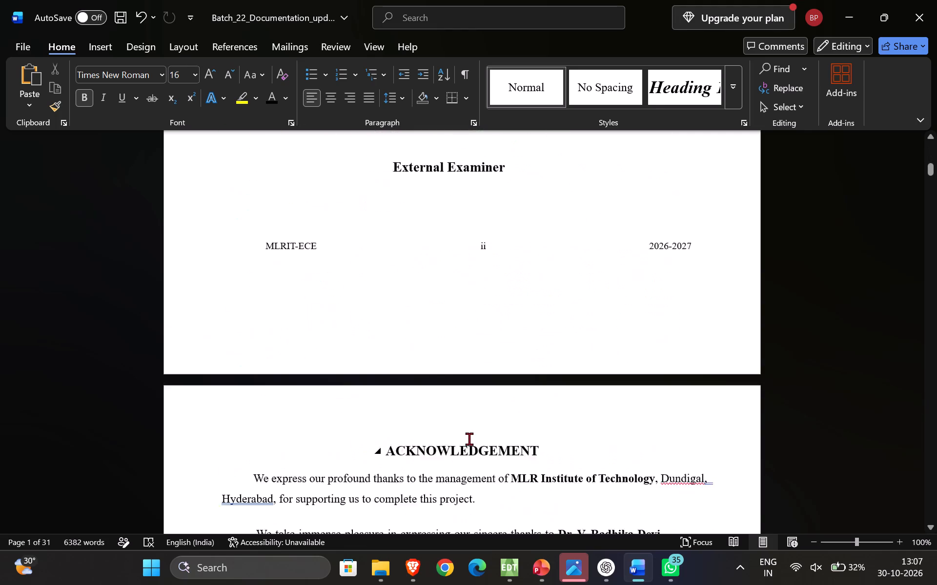
scroll(469, 439, "up", 3)
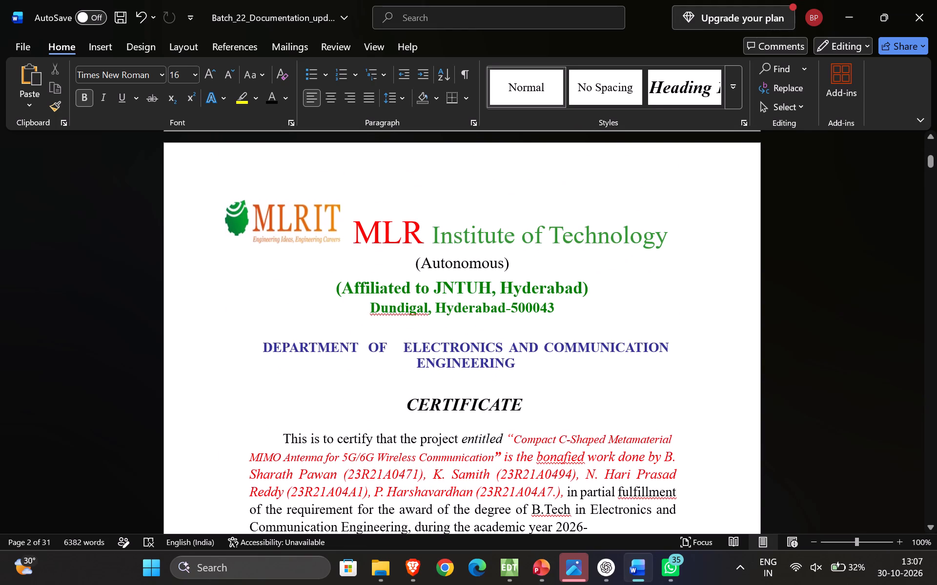
left_click_drag(428, 474, 660, 453)
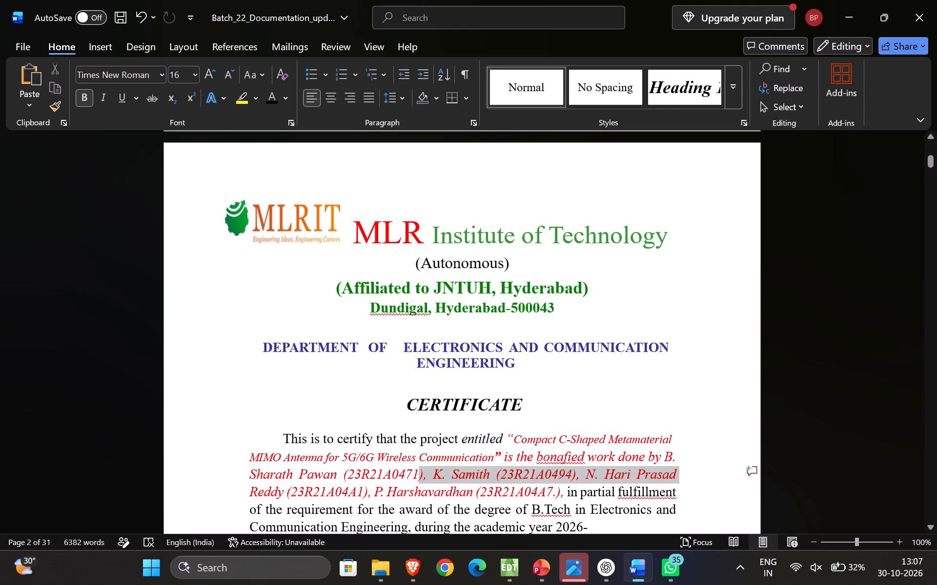
left_click_drag(660, 453, 665, 462)
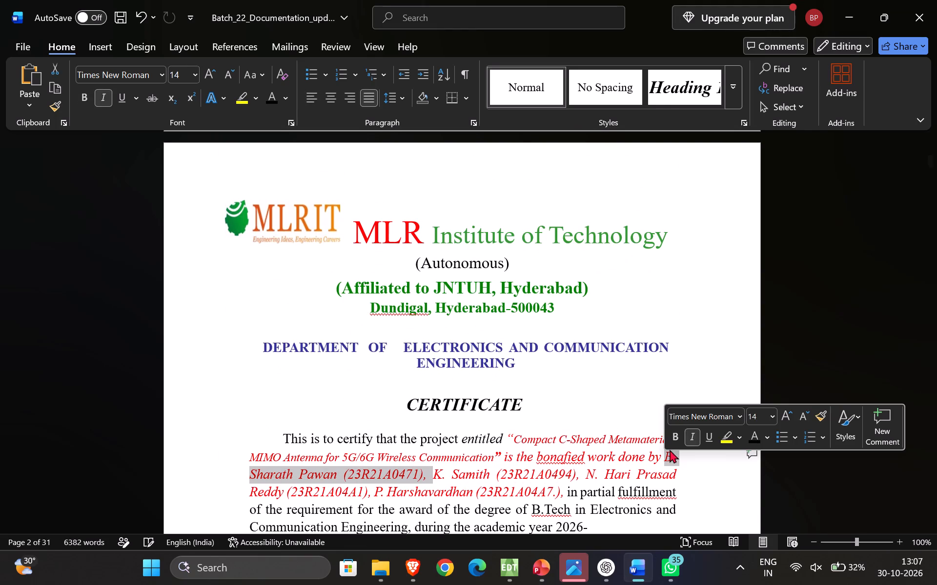
key("BackSpace")
left_click_drag(395, 471, 458, 496)
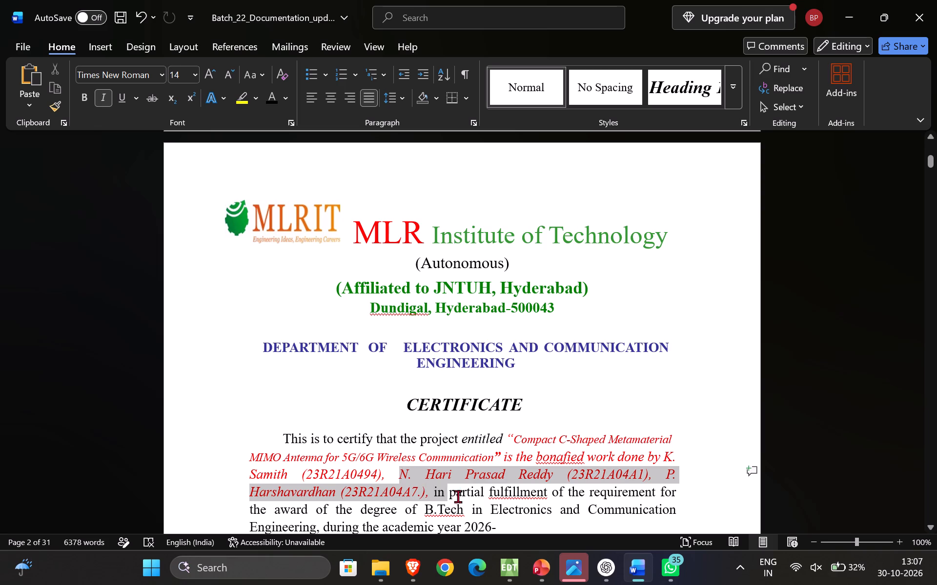
left_click_drag(458, 496, 427, 496)
left_click_drag(427, 496, 431, 491)
key("BackSpace")
Delete the first, third and fourth students' entries and the leftover blank line from the project associate list in the Acknowledgement.
scroll(415, 496, "down", 1)
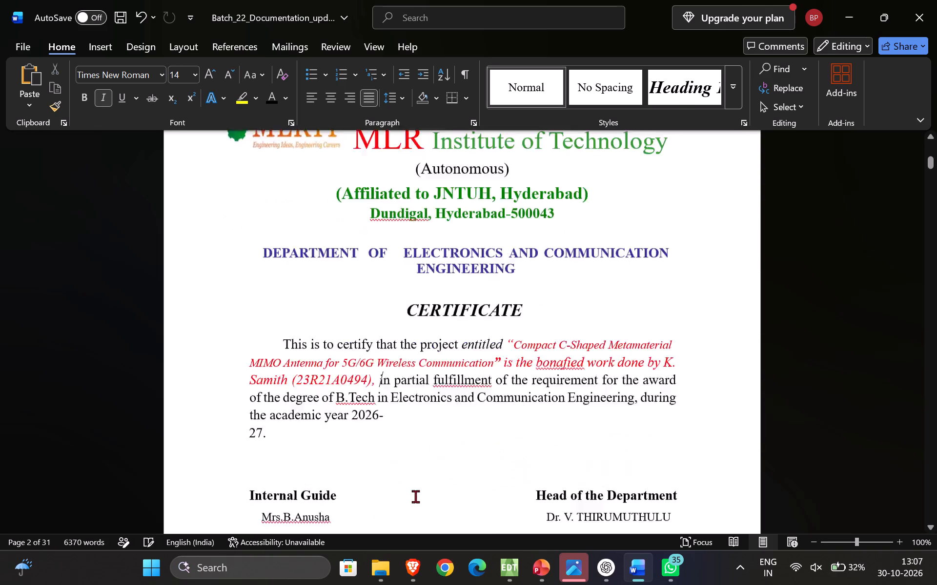
scroll(415, 496, "down", 4)
scroll(423, 465, "up", 1)
scroll(423, 465, "down", 4)
scroll(470, 422, "up", 1)
scroll(580, 399, "up", 1)
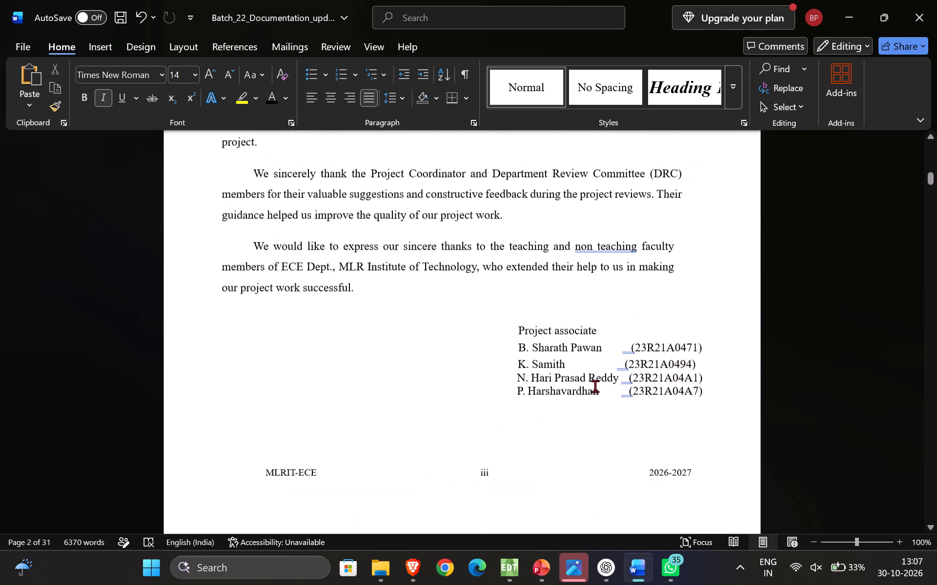
left_click_drag(708, 355, 446, 353)
key("BackSpace")
key("BackSpace")
key("BackSpace")
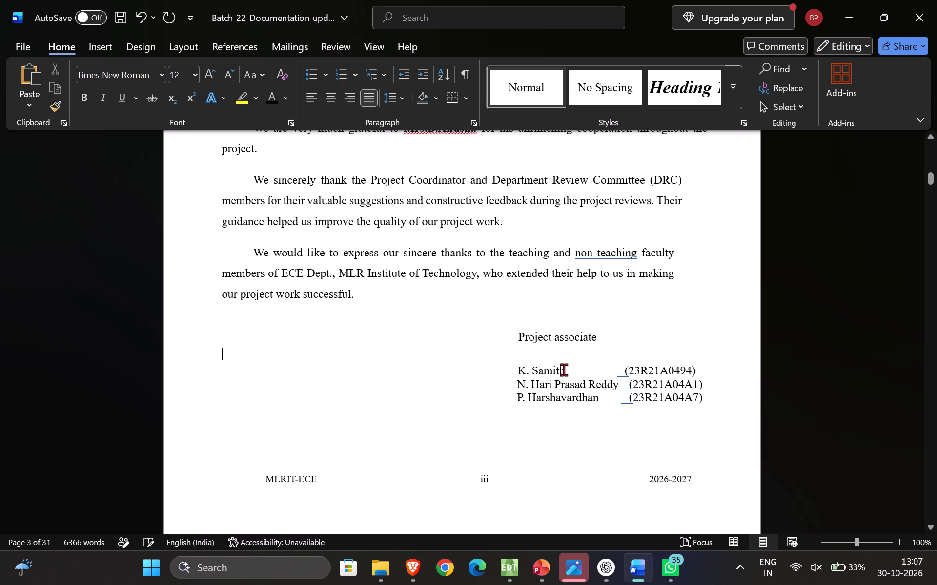
key("BackSpace")
left_click_drag(709, 362, 678, 403)
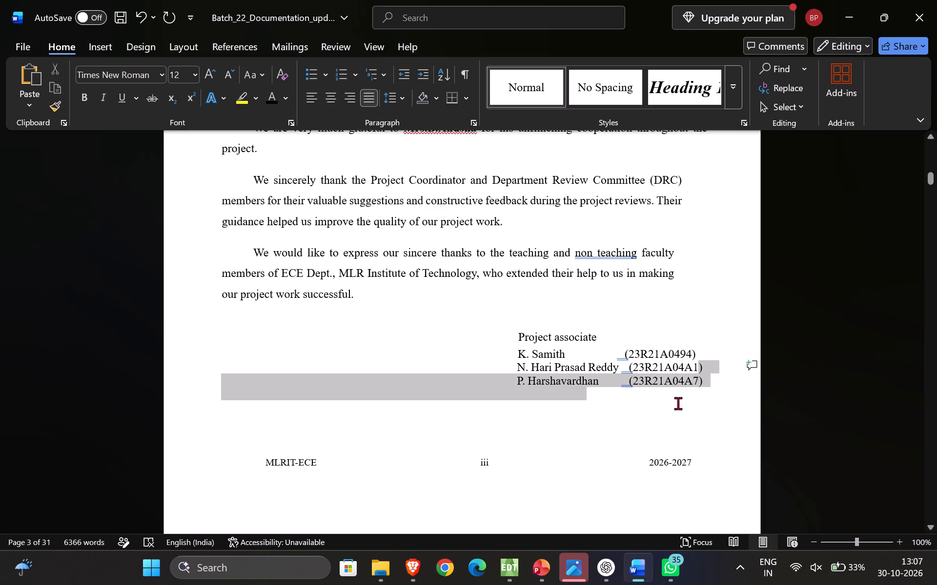
left_click_drag(678, 403, 677, 379)
left_click_drag(512, 366, 711, 384)
key("BackSpace")
Export the document as a PDF named "Batch_22 494_doc" in the project 4 1 folder.
scroll(592, 395, "down", 5)
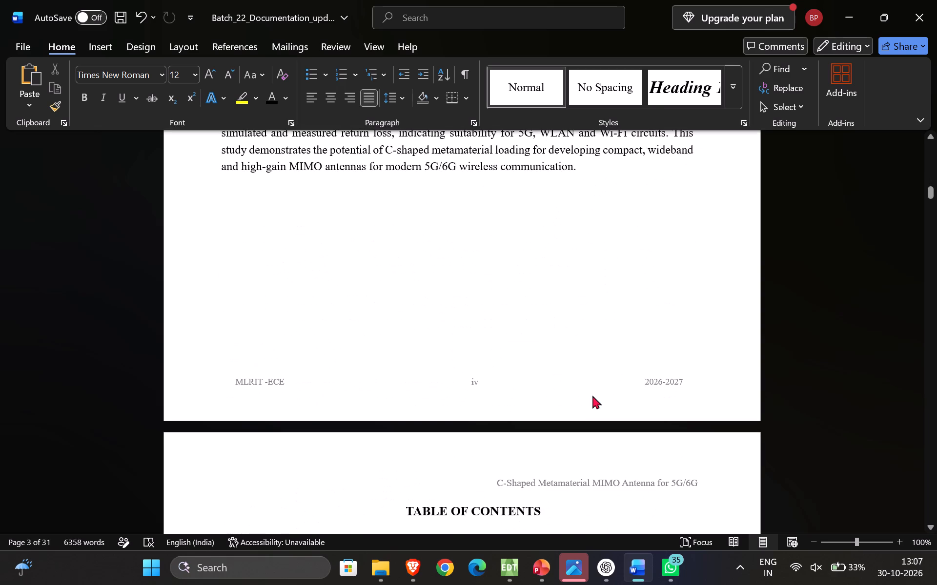
left_click(18, 46)
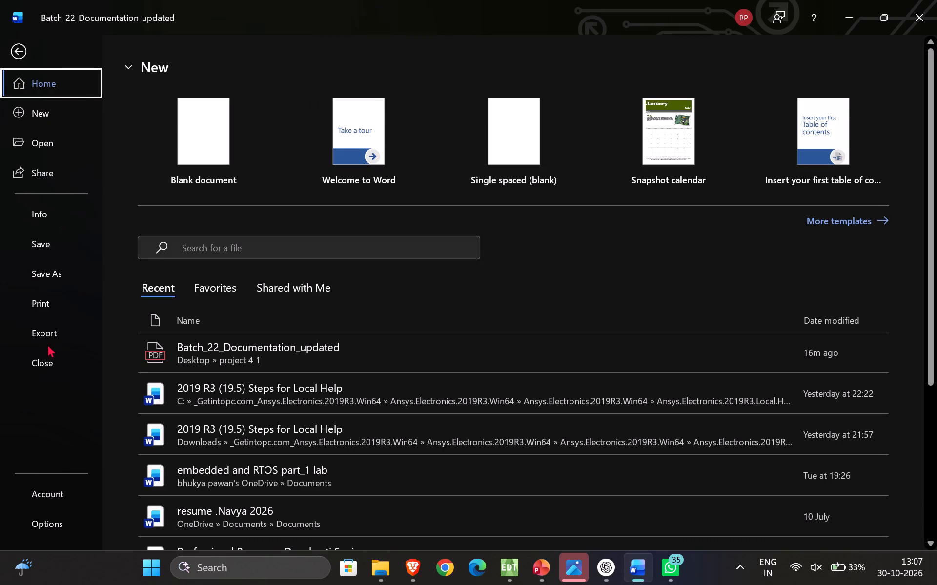
left_click(52, 336)
left_click(394, 215)
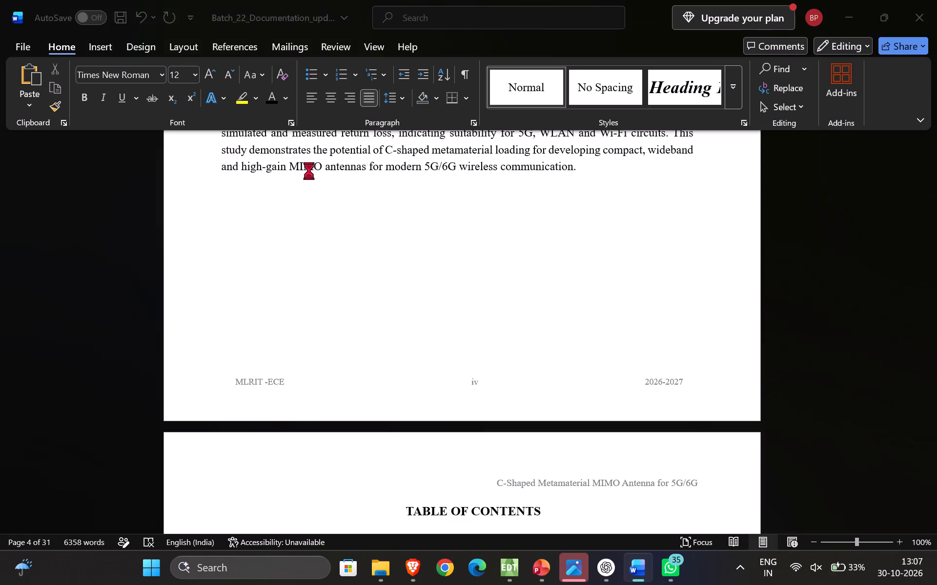
left_click_drag(239, 234, 54, 255)
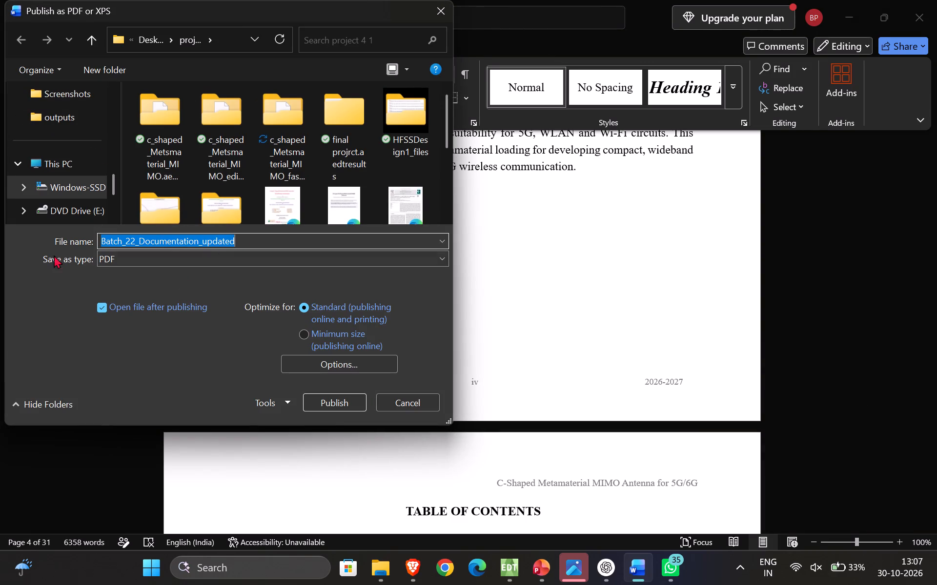
left_click_drag(54, 255, 10, 264)
left_click(198, 238)
left_click(260, 237)
left_click_drag(257, 238, 193, 249)
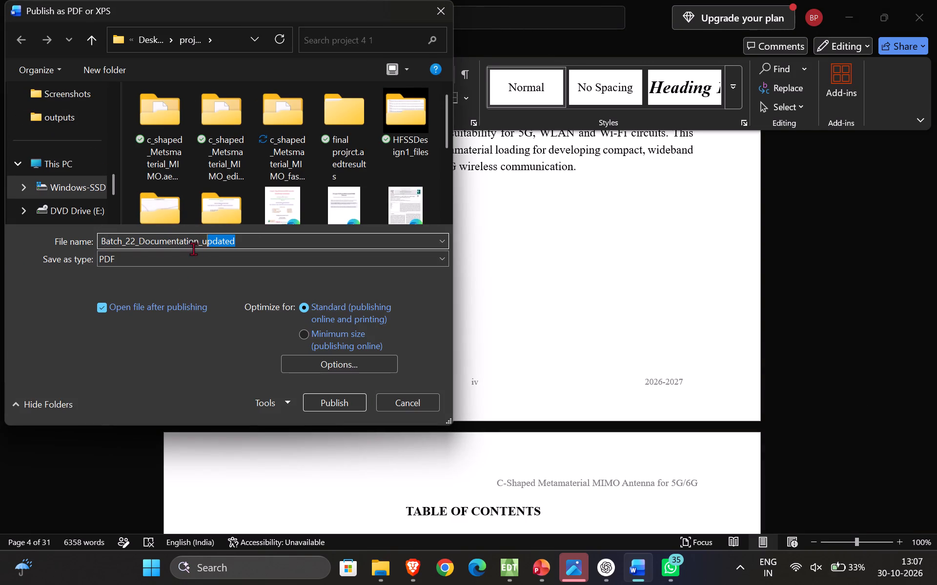
left_click_drag(193, 249, 137, 249)
key("BackSpace")
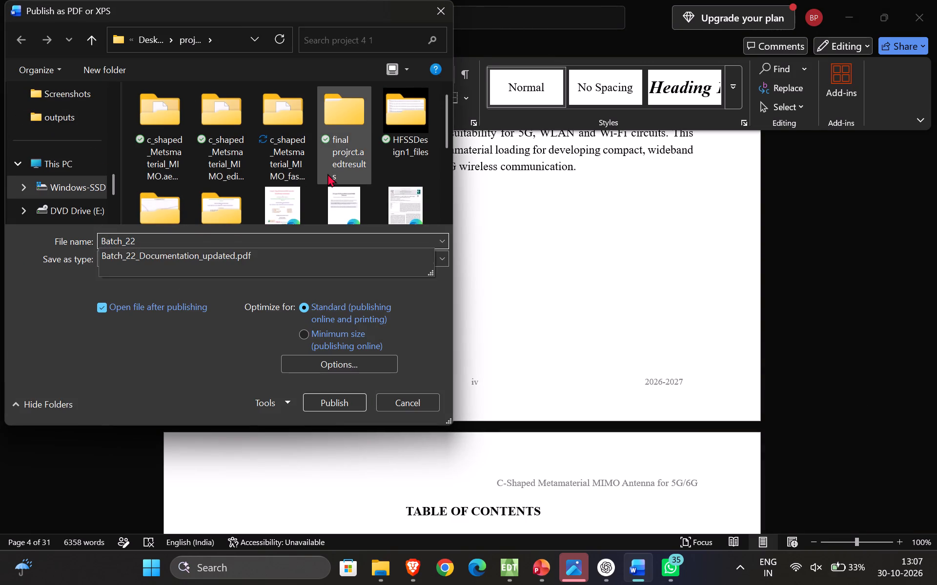
key("space")
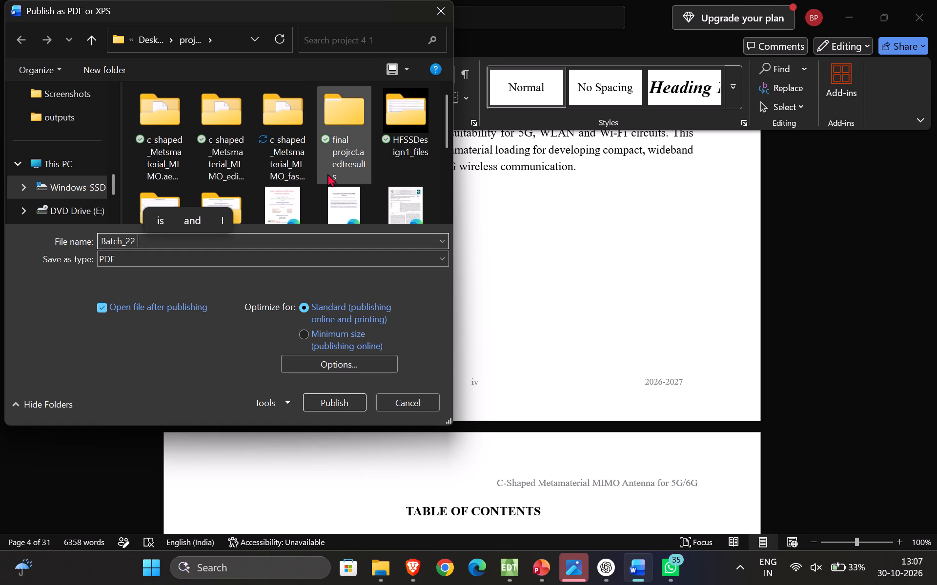
key("4")
type("94")
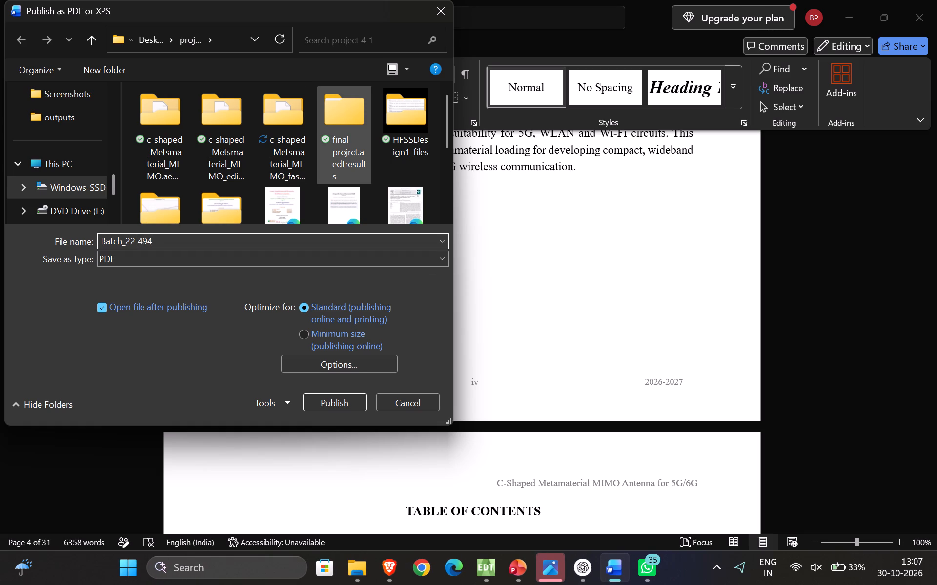
key("shift+underscore")
type("doc")
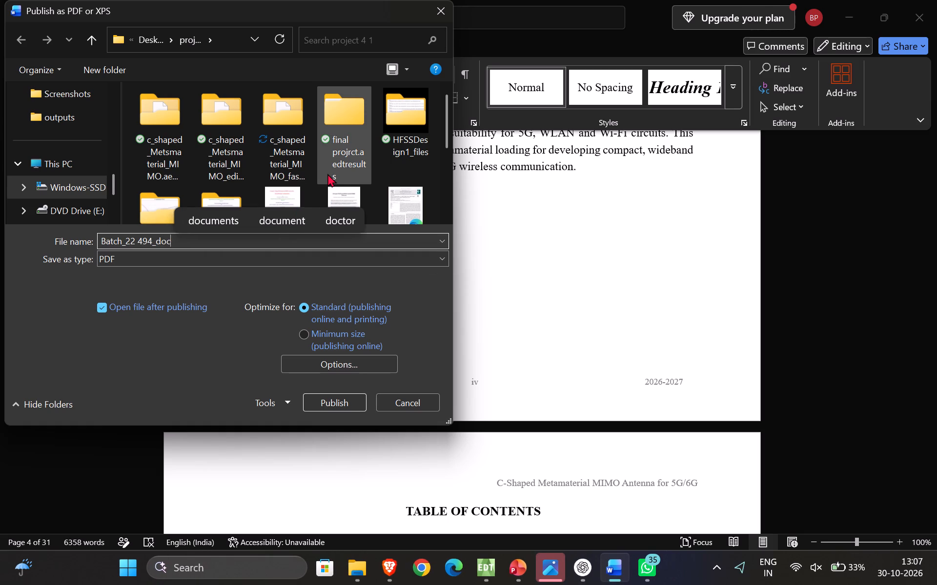
key("Return")
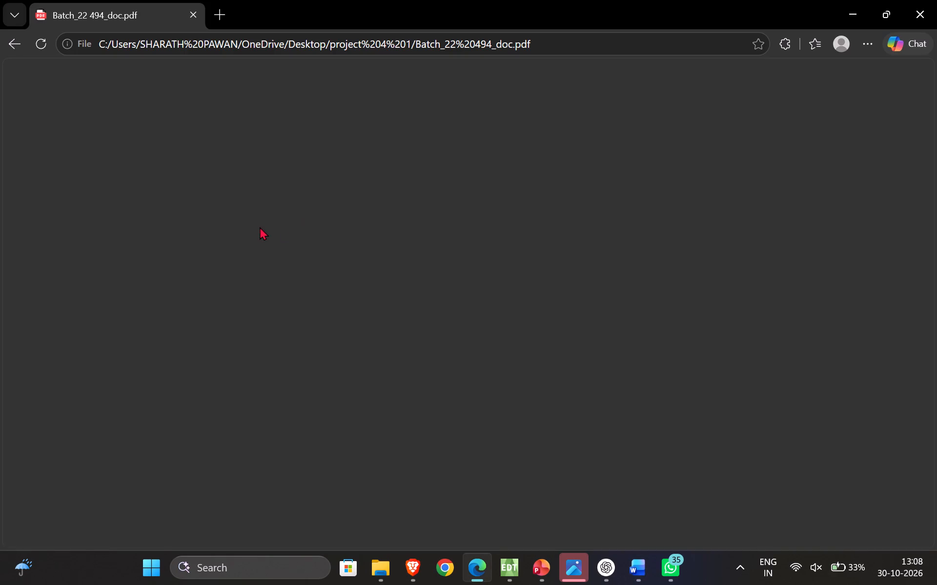
Check the student details on the cover, Certificate and Acknowledgement pages of the exported PDF and close it.
scroll(350, 251, "down", 1)
scroll(350, 251, "up", 1)
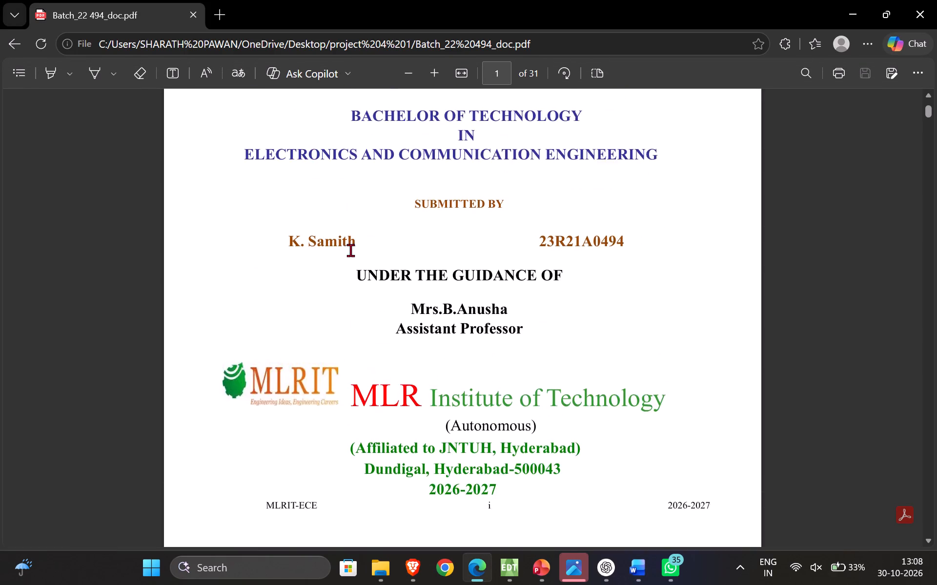
scroll(350, 250, "up", 2)
scroll(351, 249, "down", 3)
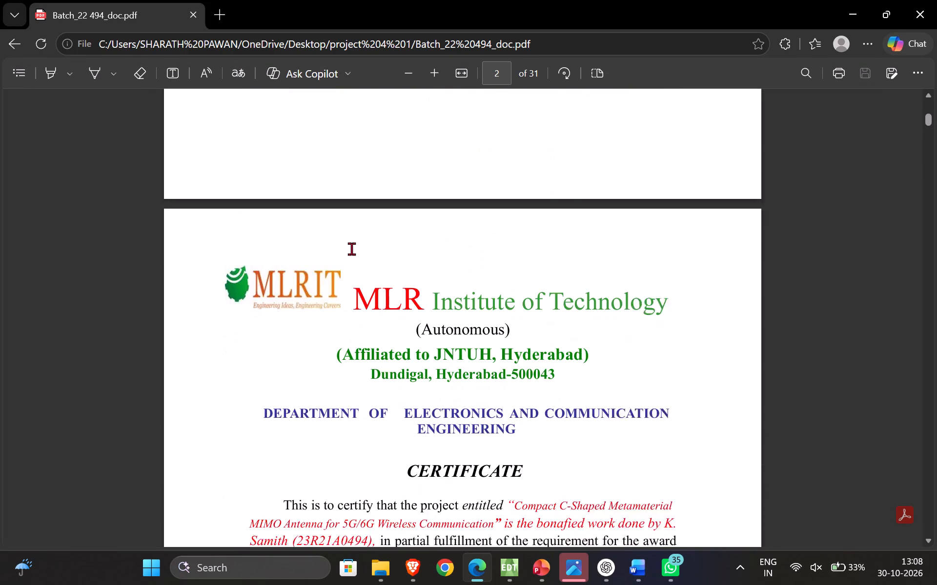
scroll(351, 249, "down", 4)
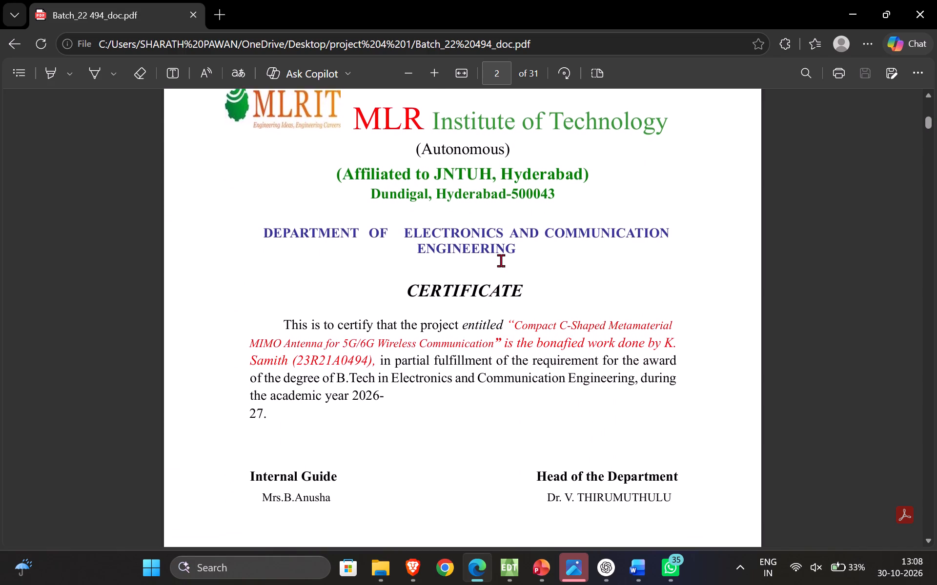
scroll(501, 260, "down", 2)
scroll(469, 374, "left", 1)
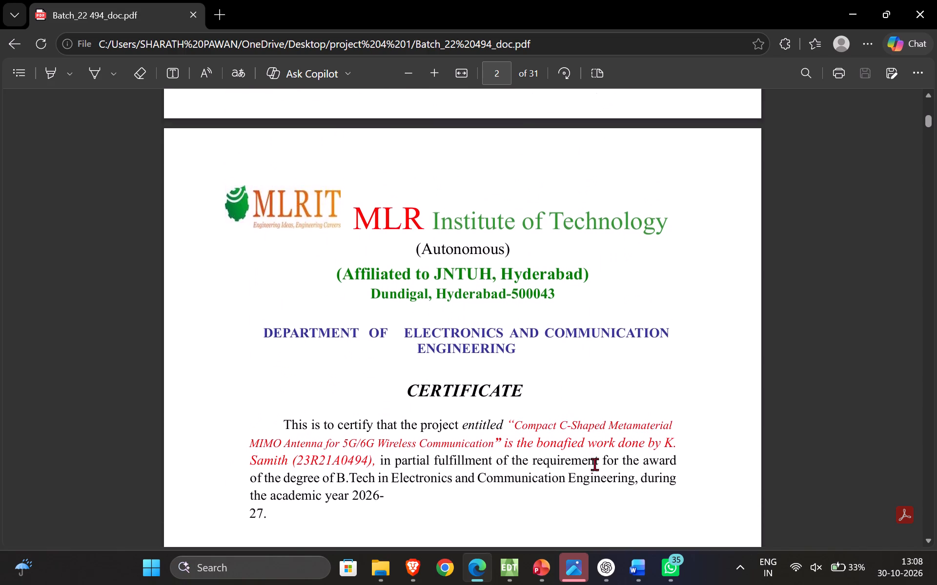
scroll(594, 464, "left", 1)
scroll(373, 454, "down", 3)
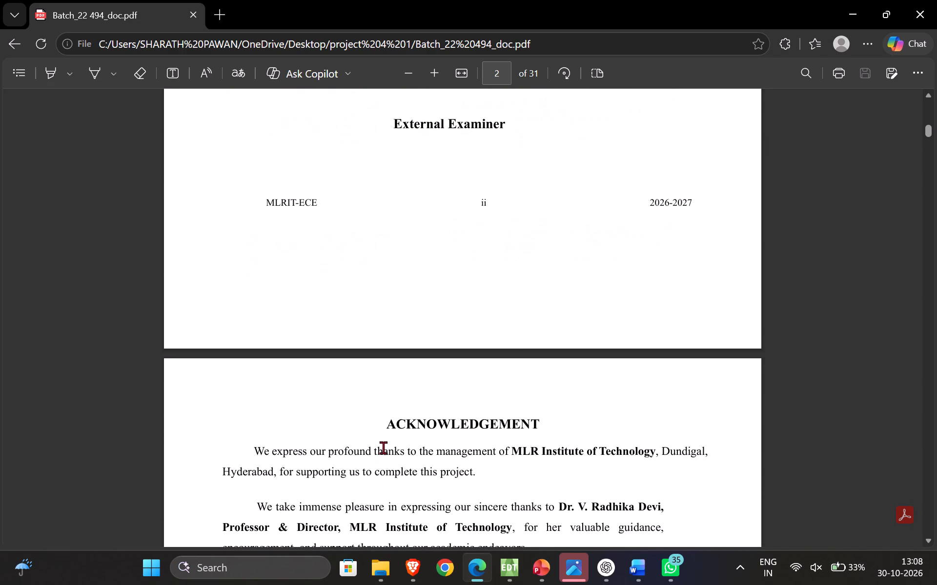
scroll(508, 242, "down", 7)
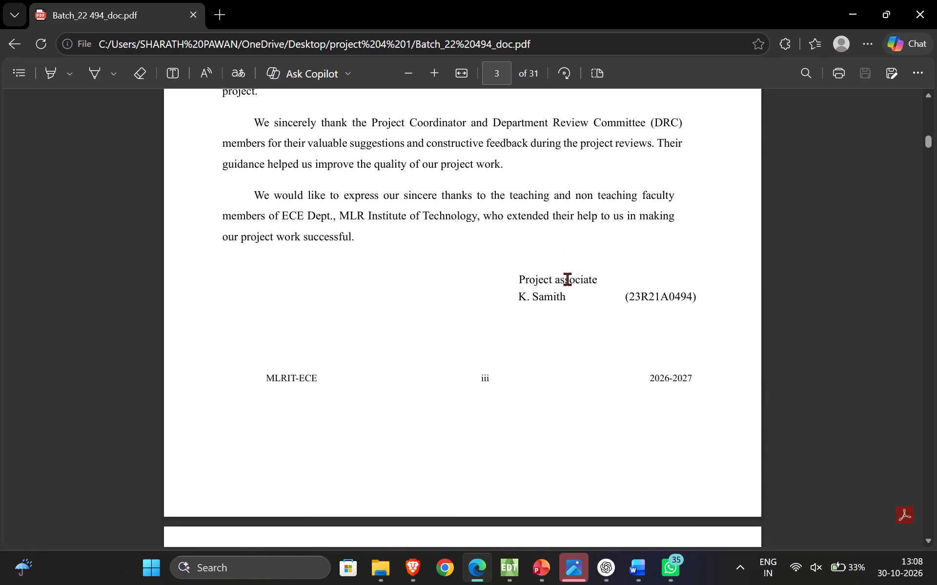
scroll(567, 279, "down", 1)
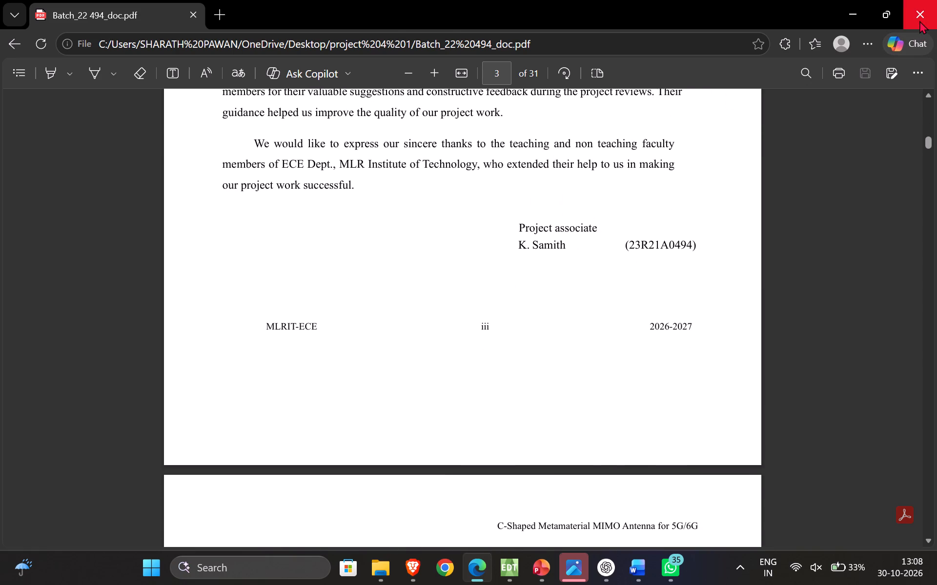
left_click(919, 20)
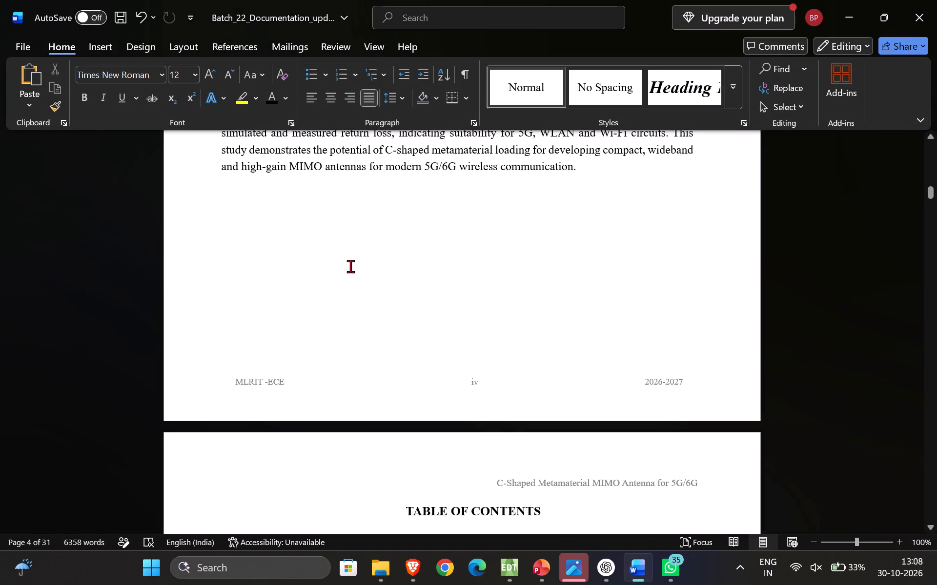
Undo the deletions of student names and roll numbers in the Acknowledgement, the Certificate paragraph and the cover page.
scroll(350, 266, "up", 2)
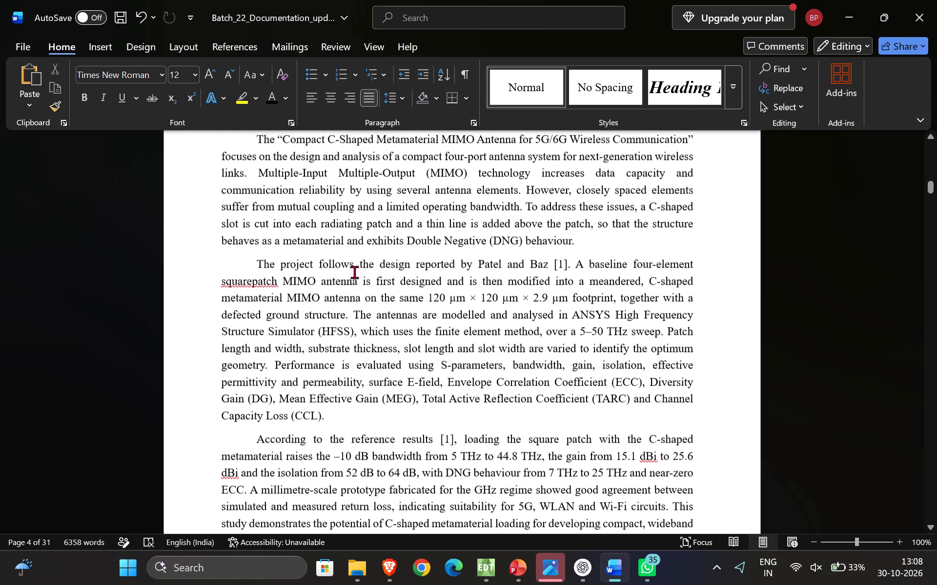
scroll(354, 272, "up", 10)
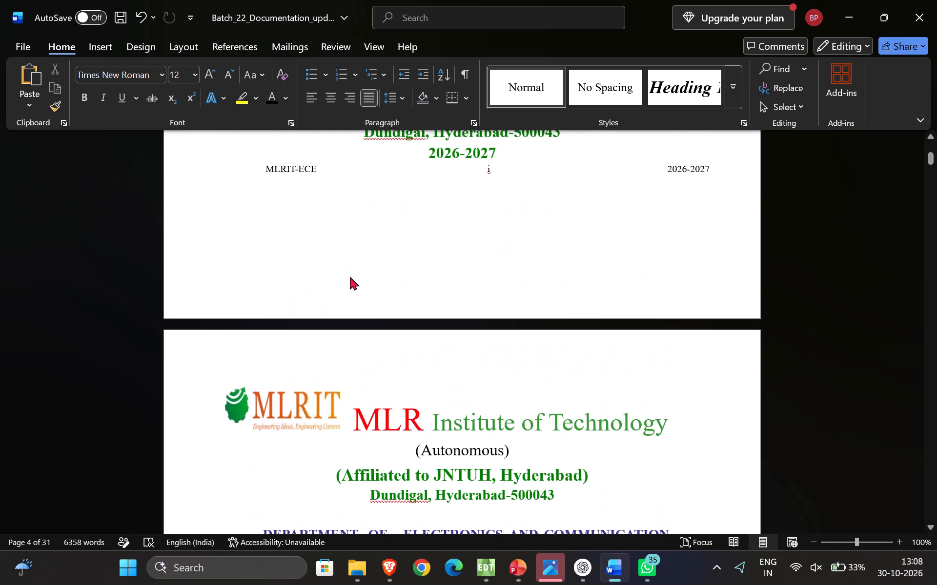
key("ctrl+z")
key("ctrl+z")
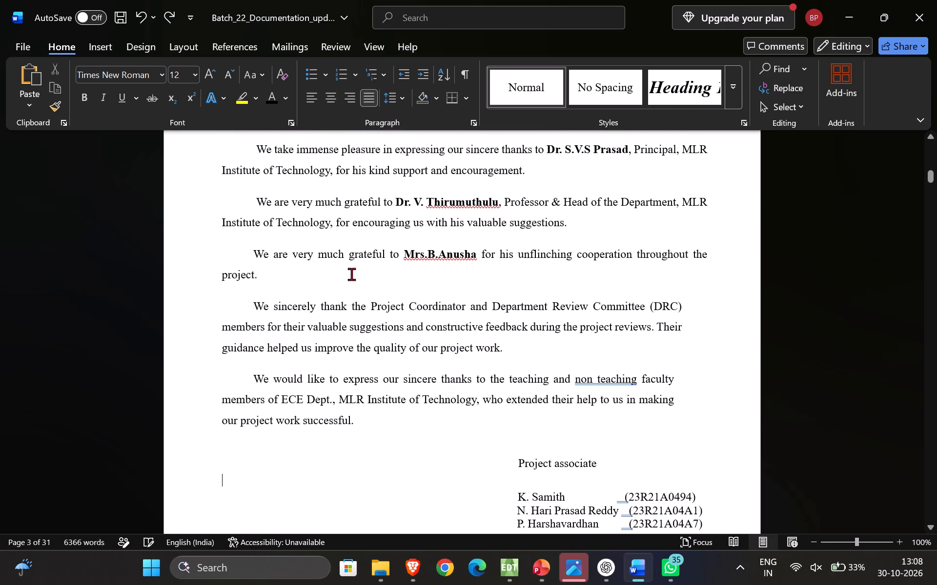
key("ctrl+z")
key("ctrl+z")
key("ctrl+z")
key("ctrl+z")
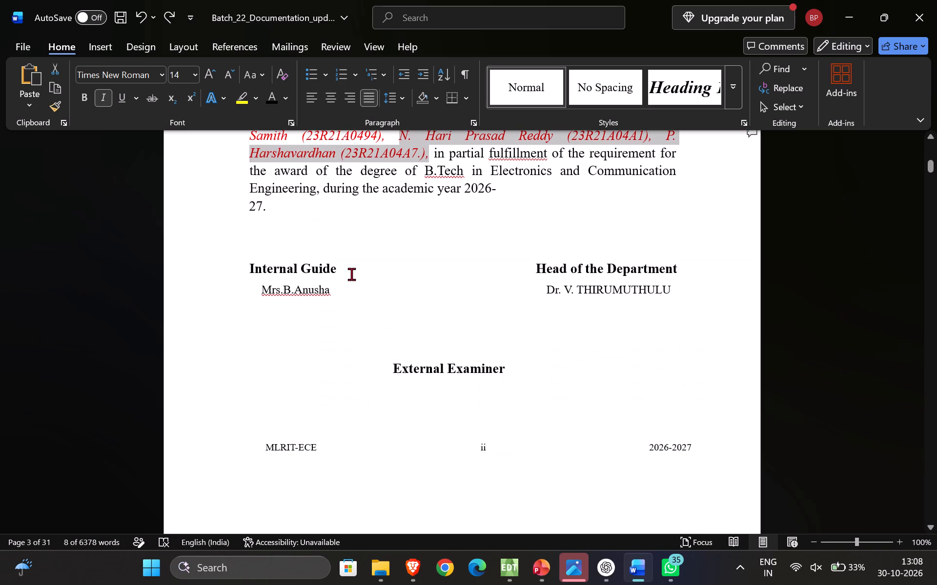
scroll(351, 274, "up", 1, "ctrl")
scroll(351, 274, "up", 1)
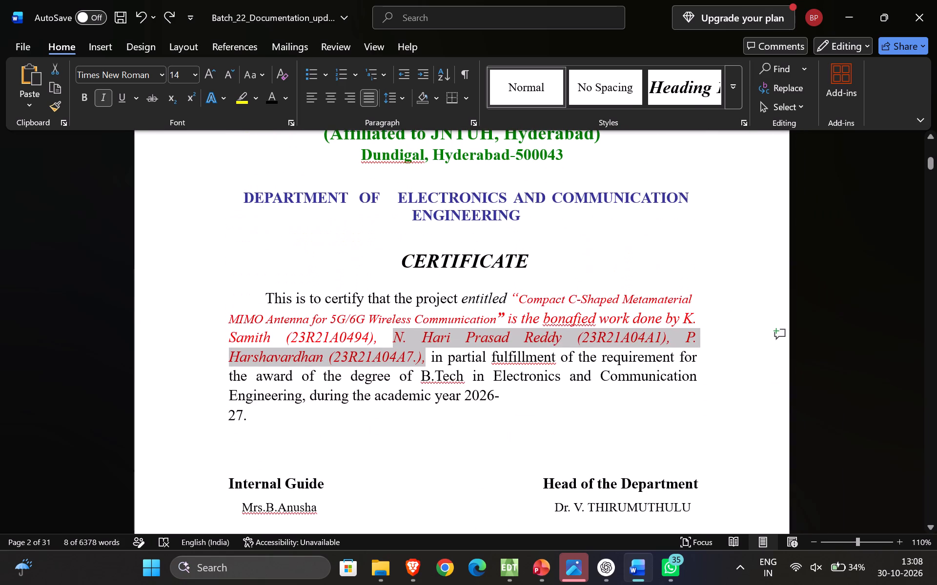
key("ctrl+z")
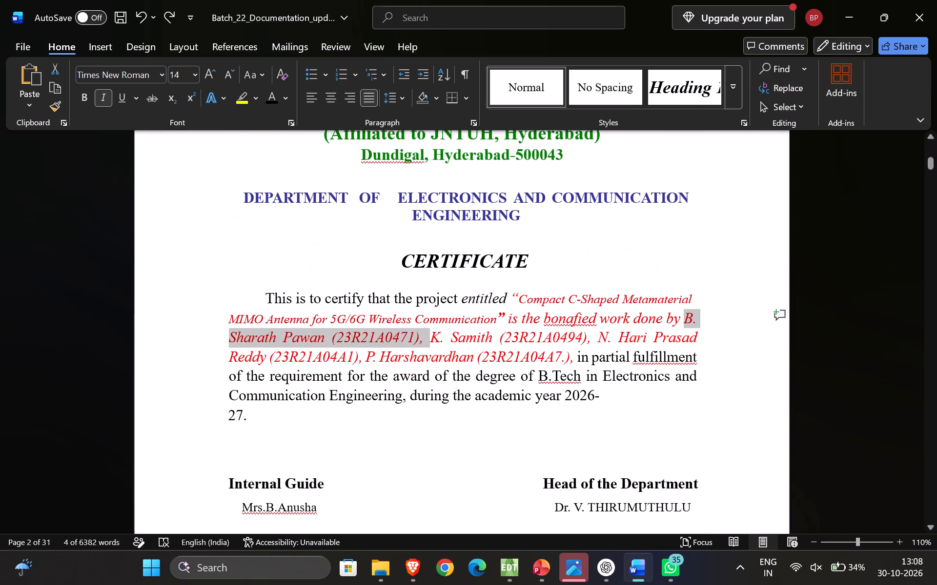
key("ctrl+z")
key("ctrl+z")
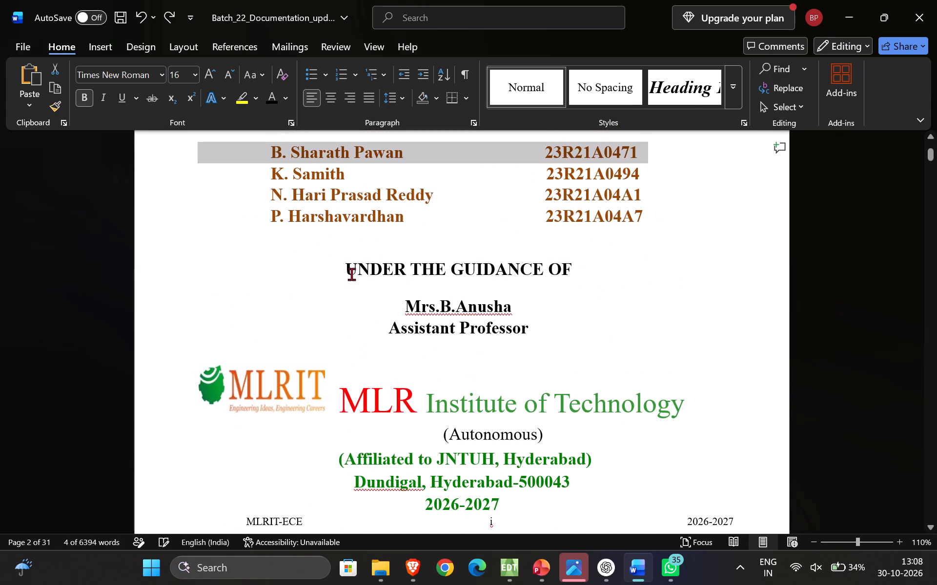
Delete the first, second and fourth students' names and roll numbers on the cover page, keeping only the third student's.
left_click(345, 168)
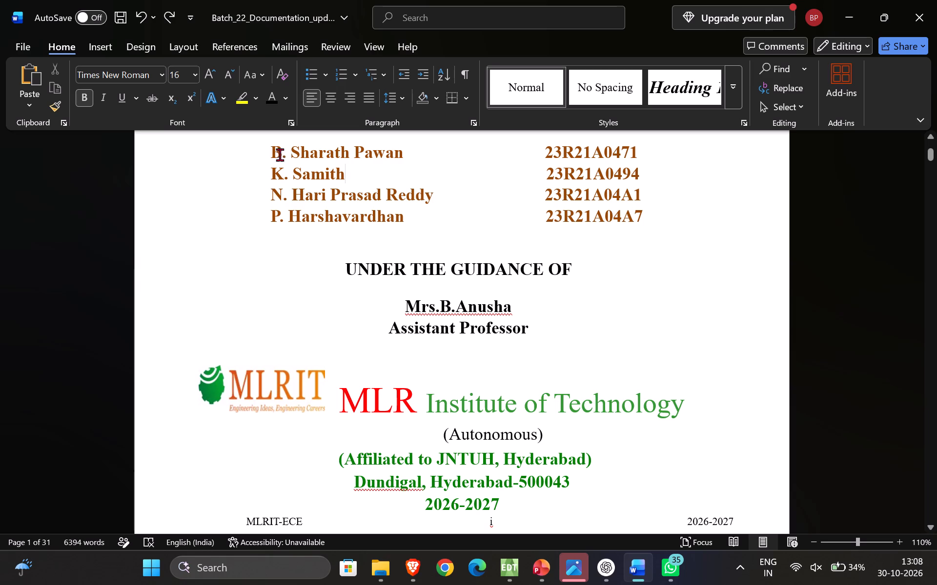
left_click_drag(263, 177, 285, 168)
left_click_drag(266, 153, 646, 180)
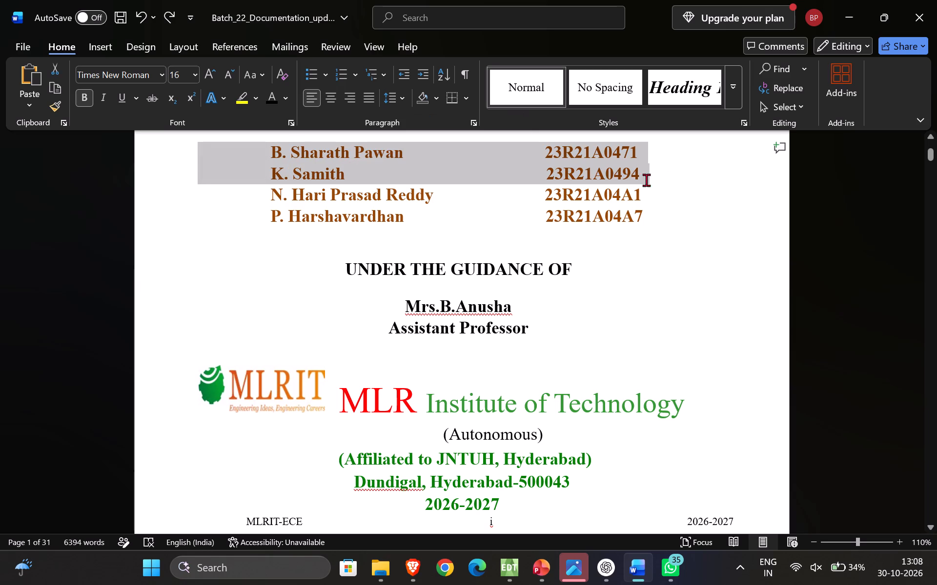
left_click_drag(646, 180, 672, 181)
key("BackSpace")
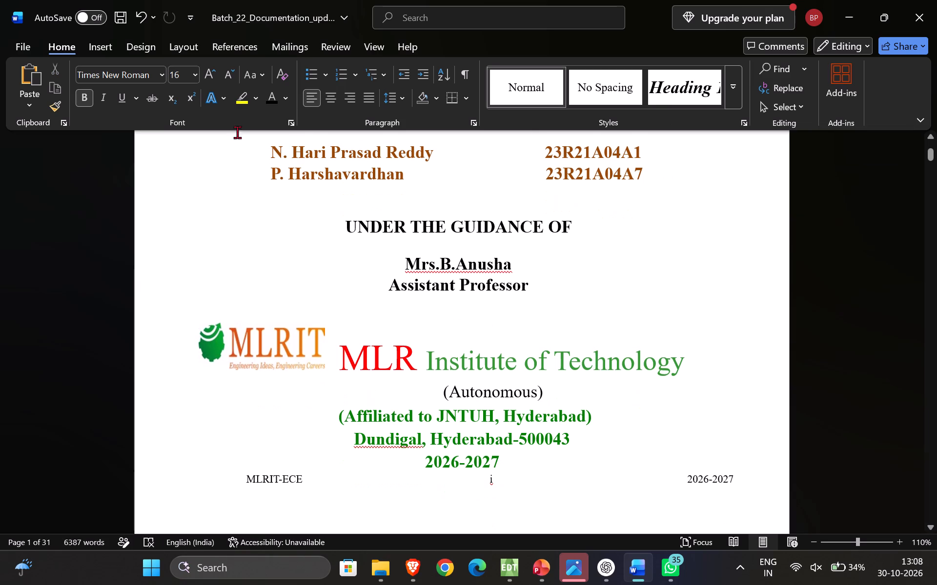
left_click_drag(256, 176, 666, 197)
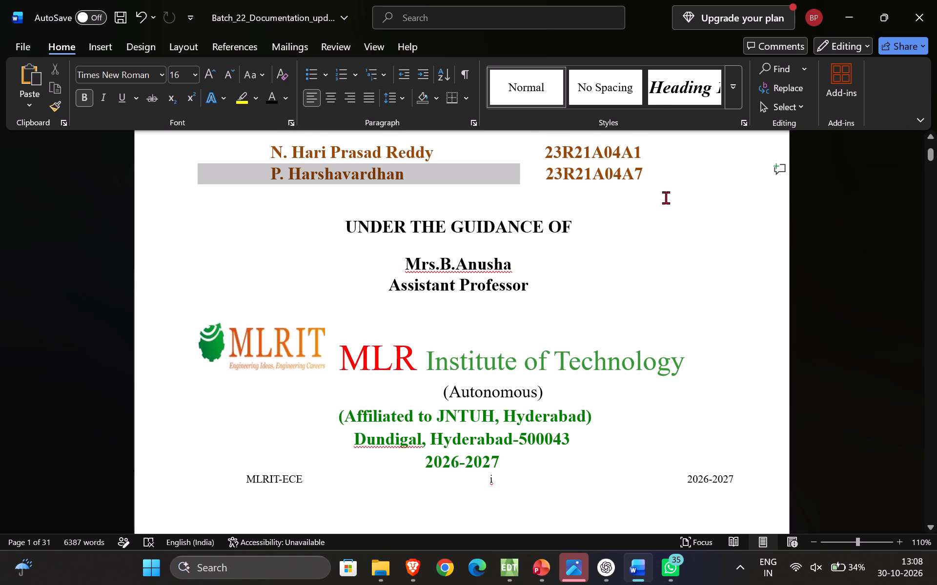
key("BackSpace")
Remove the first, second and fourth students' names and roll numbers from the Certificate paragraph, keeping only the third student's.
scroll(480, 280, "down", 3)
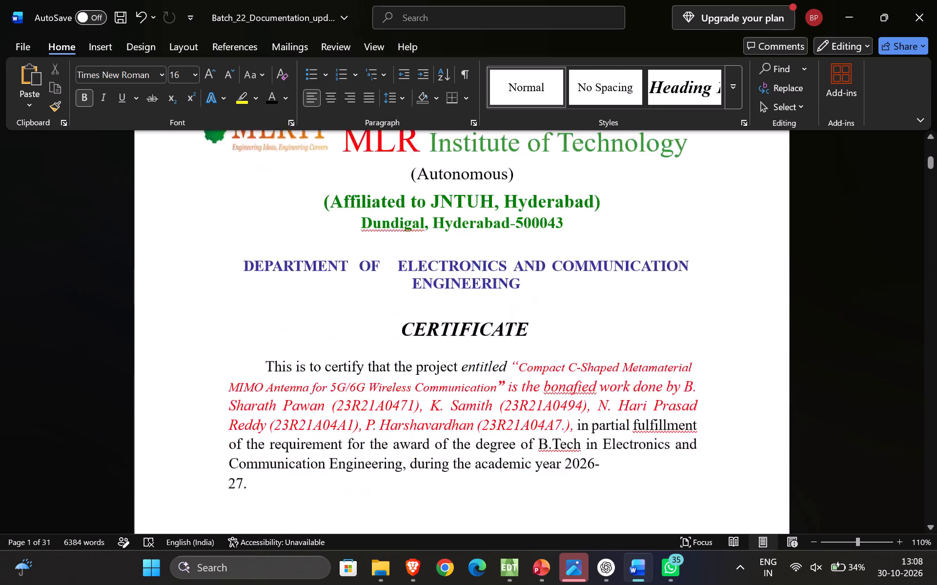
scroll(483, 282, "down", 1)
scroll(534, 292, "up", 1)
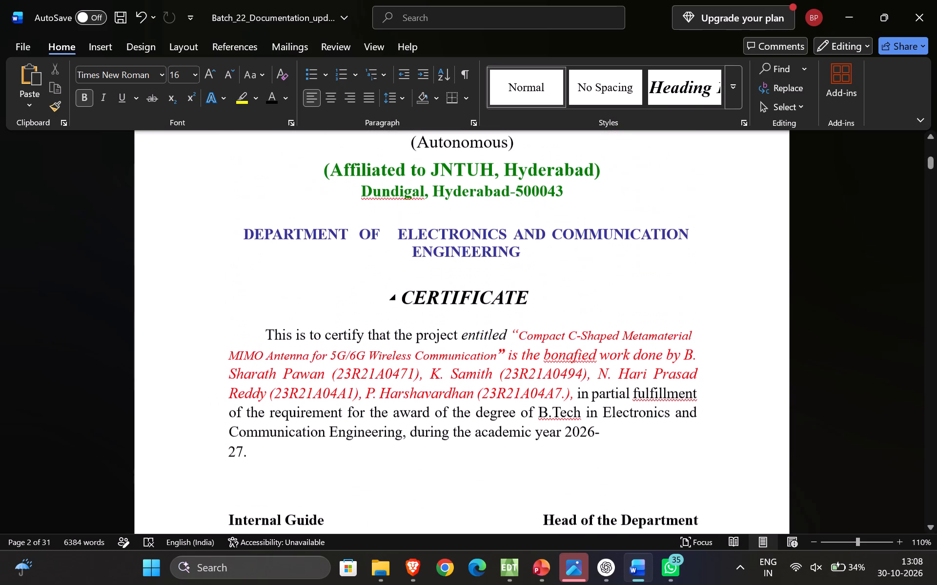
left_click_drag(684, 354, 677, 374)
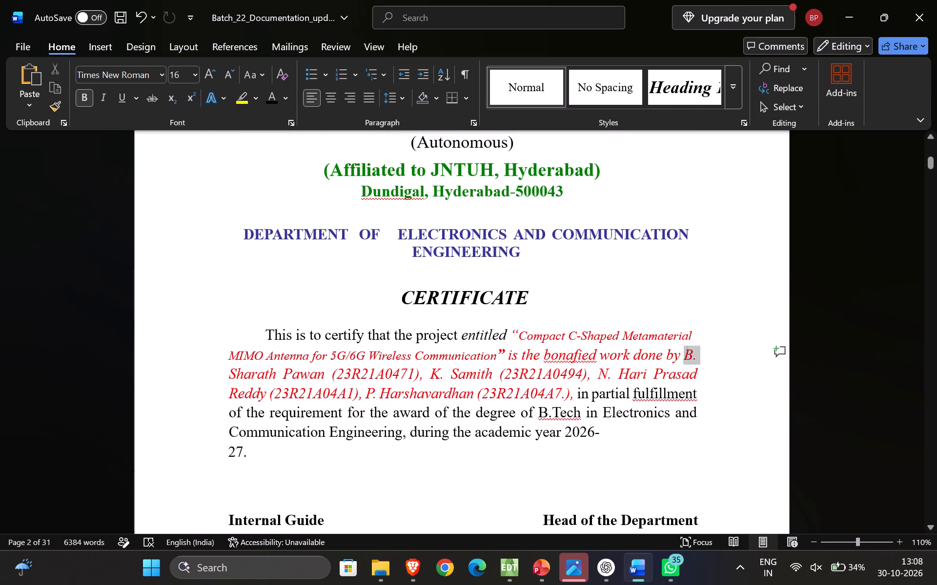
left_click_drag(677, 374, 593, 365)
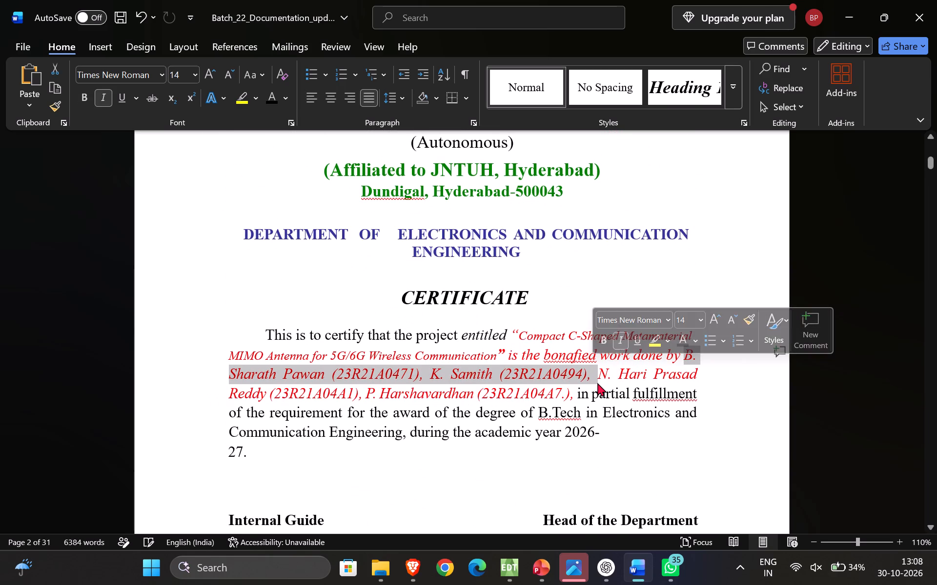
key("BackSpace")
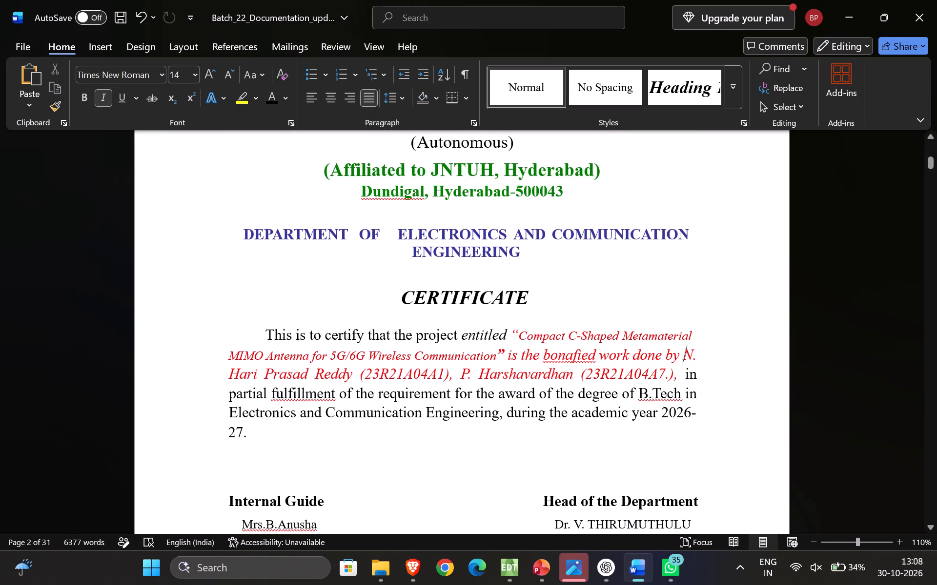
left_click_drag(459, 374, 676, 377)
key("BackSpace")
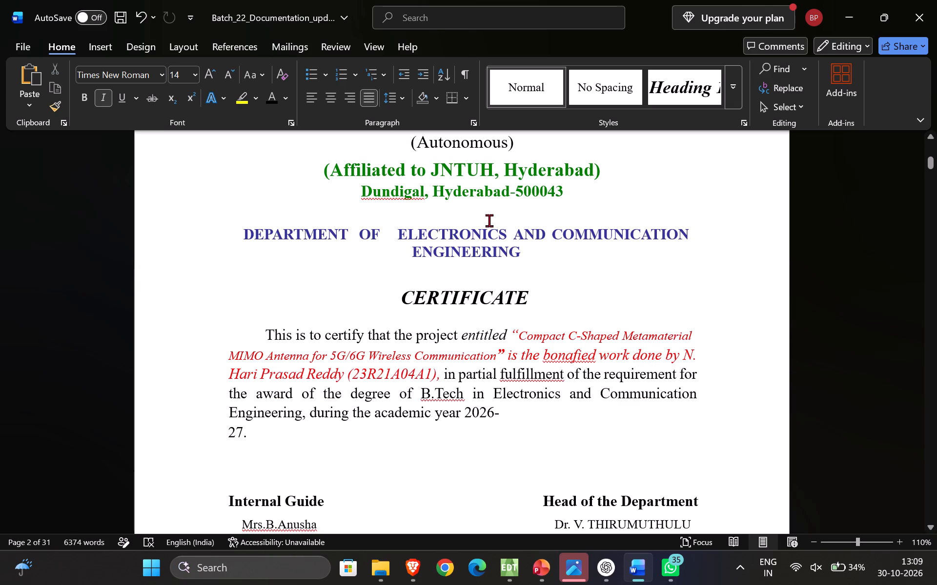
Delete the first, second and fourth students' entries from the project associate list in the Acknowledgement, keeping only the third student's.
scroll(500, 346, "down", 6)
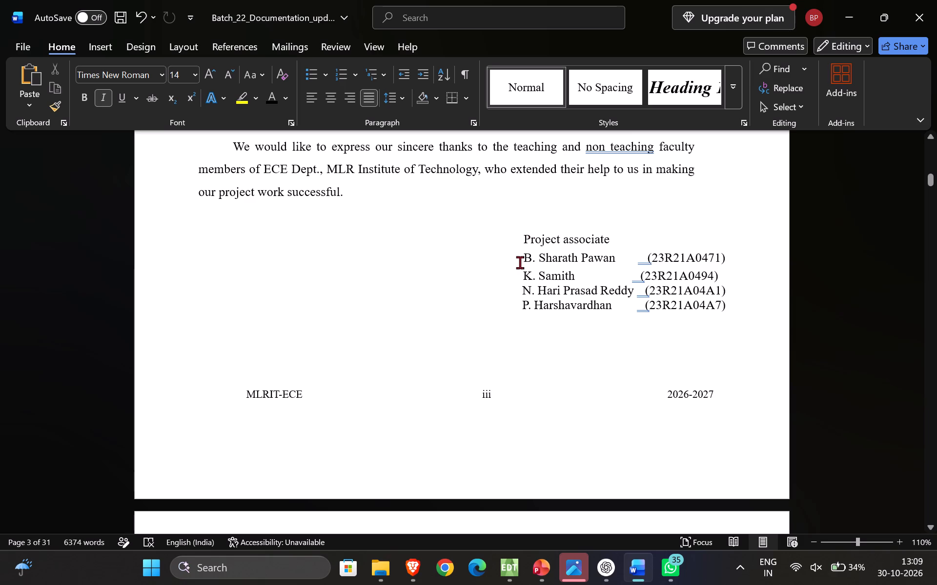
left_click_drag(521, 256, 735, 279)
key("BackSpace")
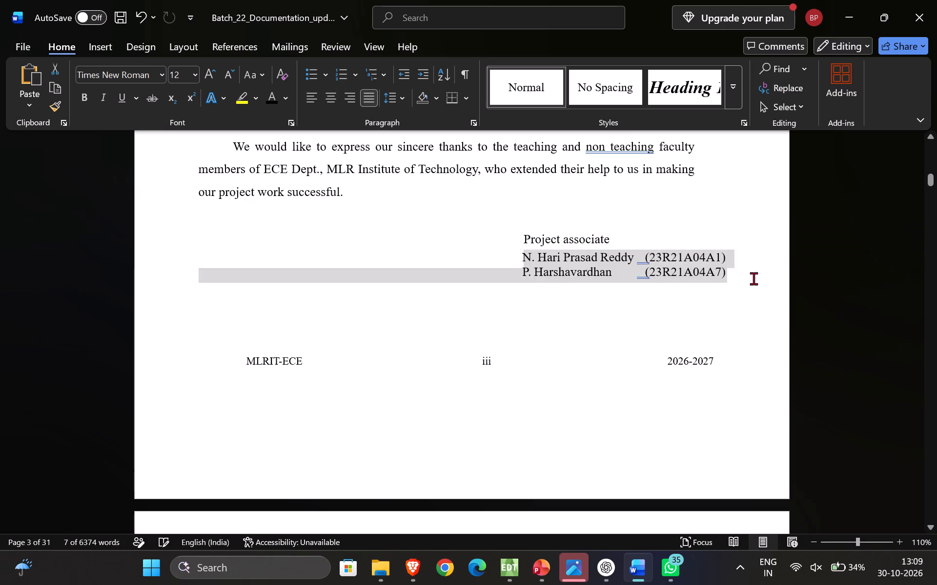
left_click_drag(516, 265, 798, 282)
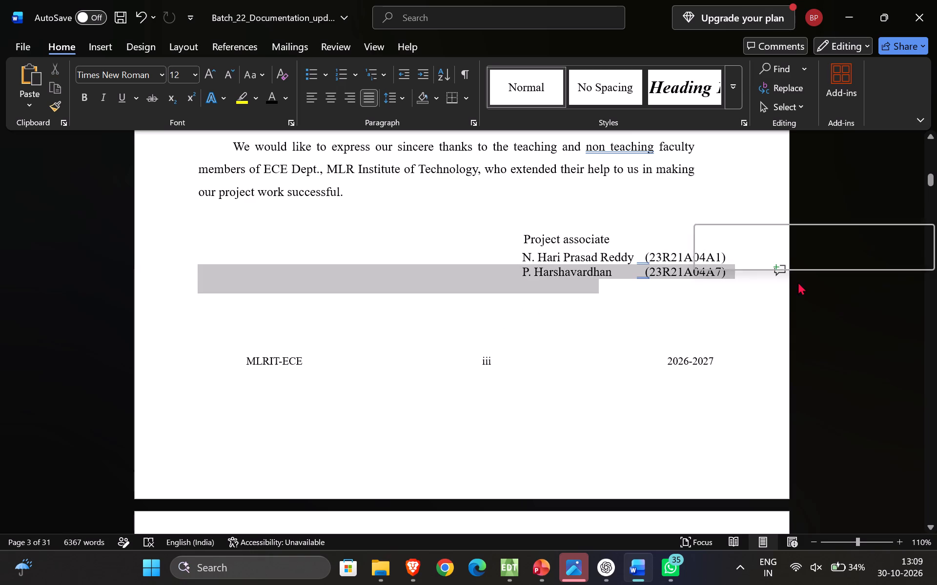
key("BackSpace")
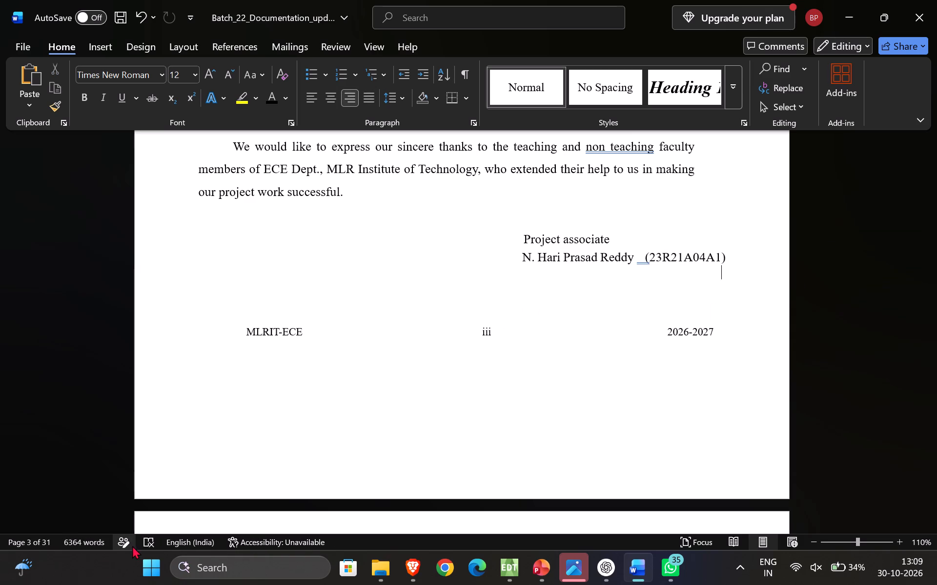
Look through the report's pages after the Acknowledgement, from the table of contents into the chapters.
scroll(145, 539, "down", 2)
scroll(81, 533, "down", 1)
scroll(23, 517, "down", 6)
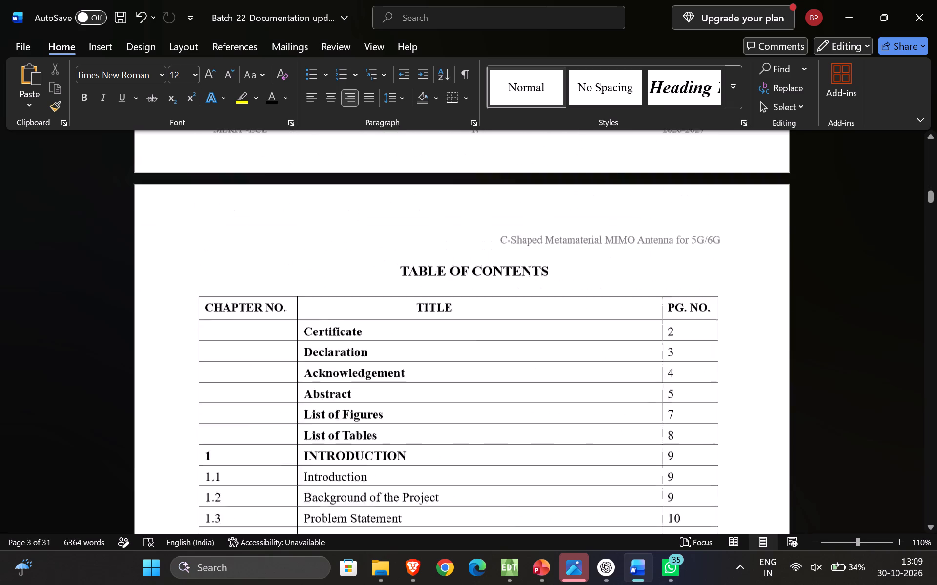
scroll(184, 423, "down", 9)
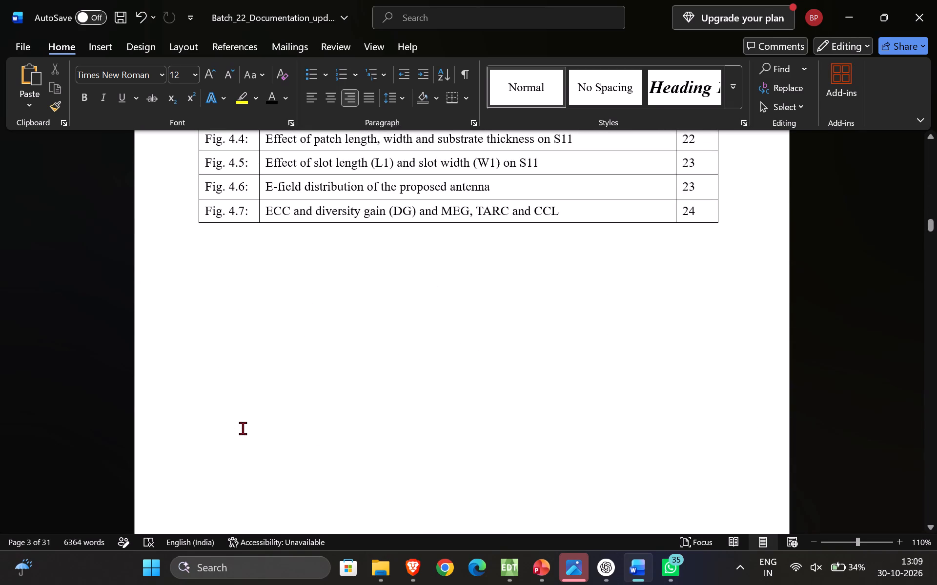
scroll(243, 428, "down", 11)
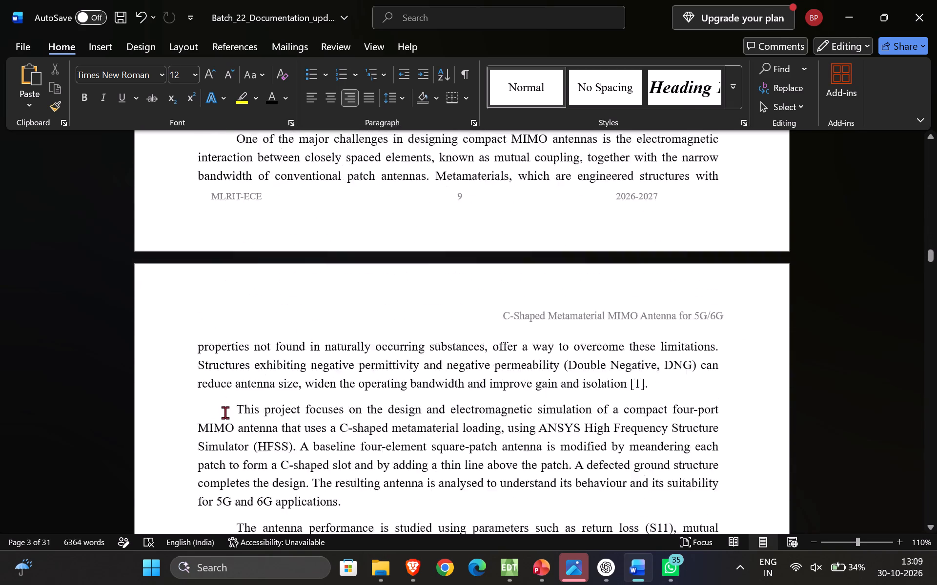
scroll(225, 412, "down", 11)
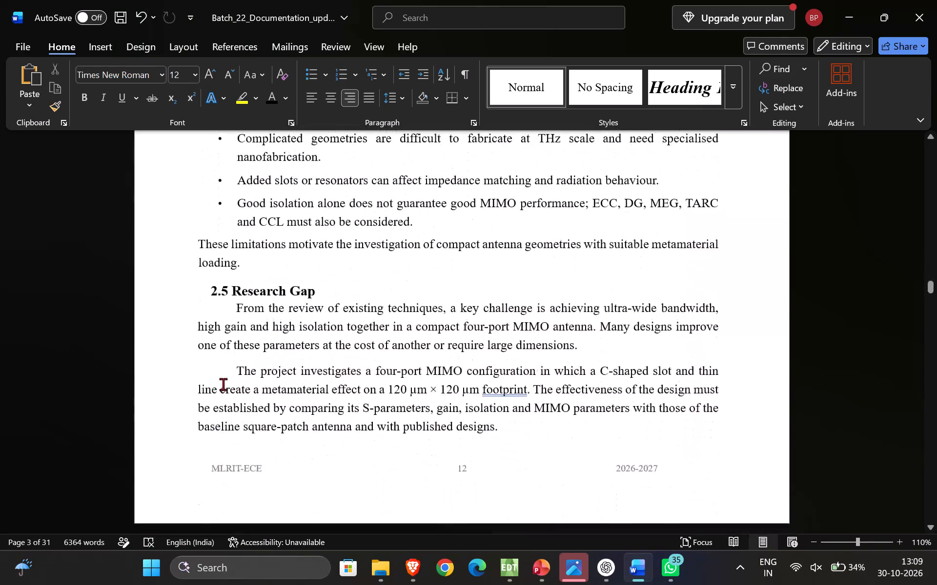
scroll(223, 384, "down", 10)
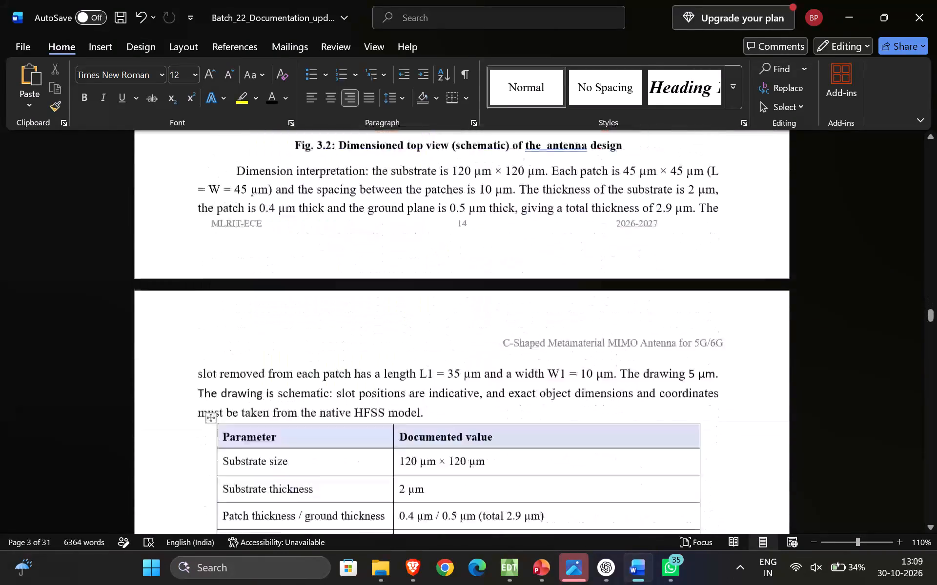
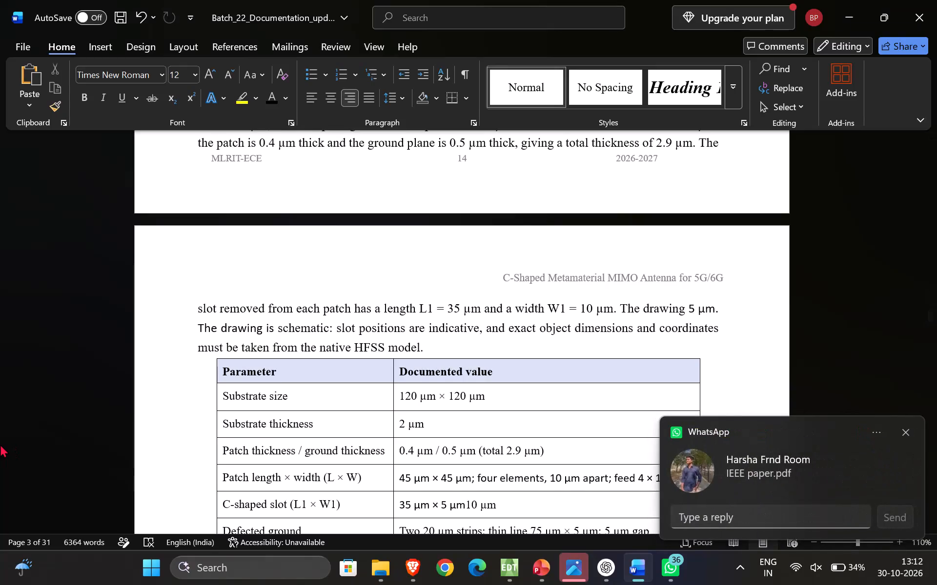
Look through the project 4 1 folder and the Desktop folder in File Explorer, ending back in the Word report.
scroll(400, 326, "up", 3)
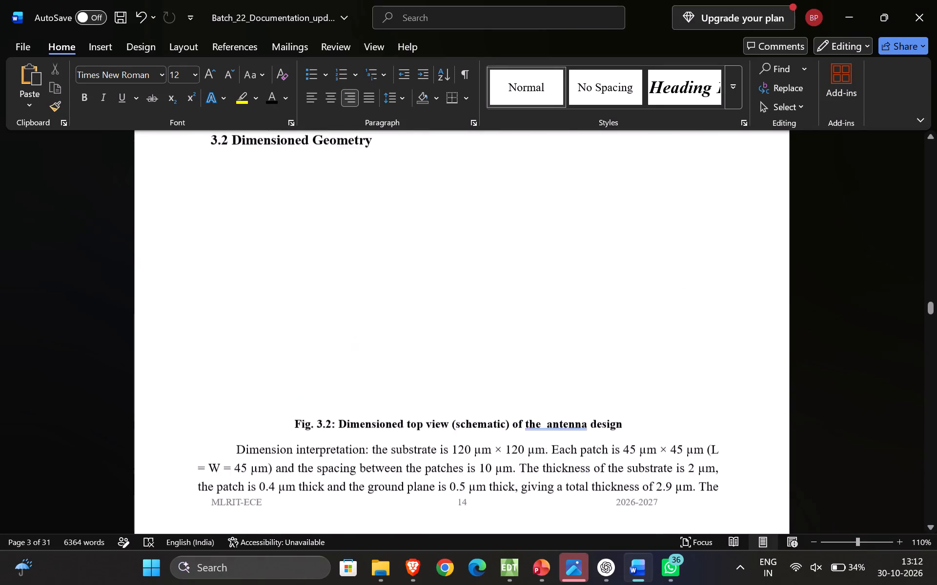
scroll(400, 326, "up", 9)
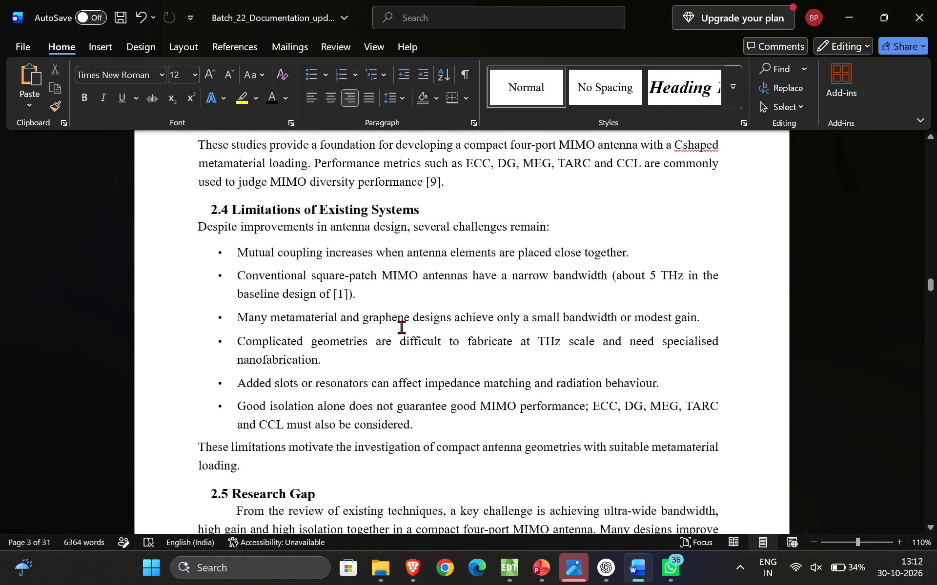
left_click(378, 571)
left_click_drag(376, 573, 381, 578)
left_click(385, 577)
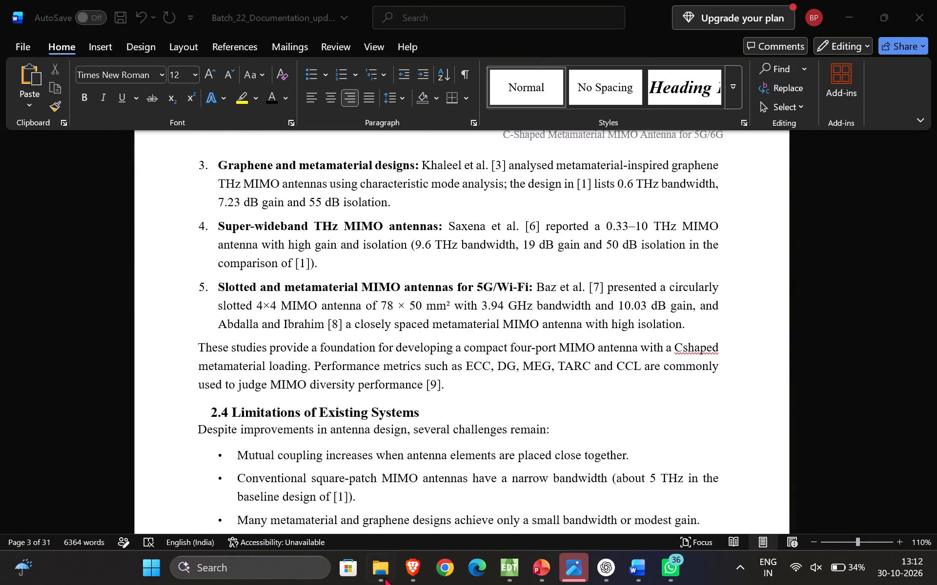
double_click(388, 178)
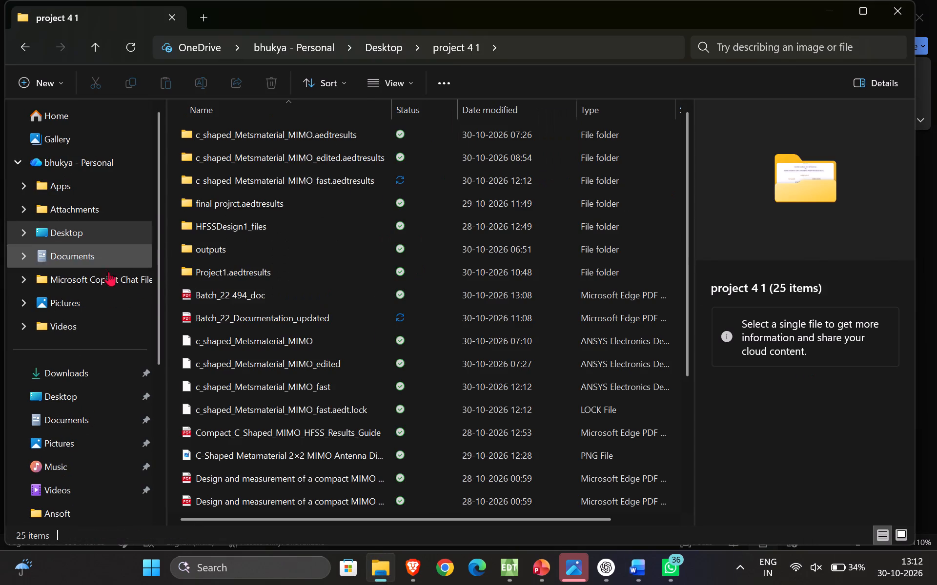
double_click(85, 226)
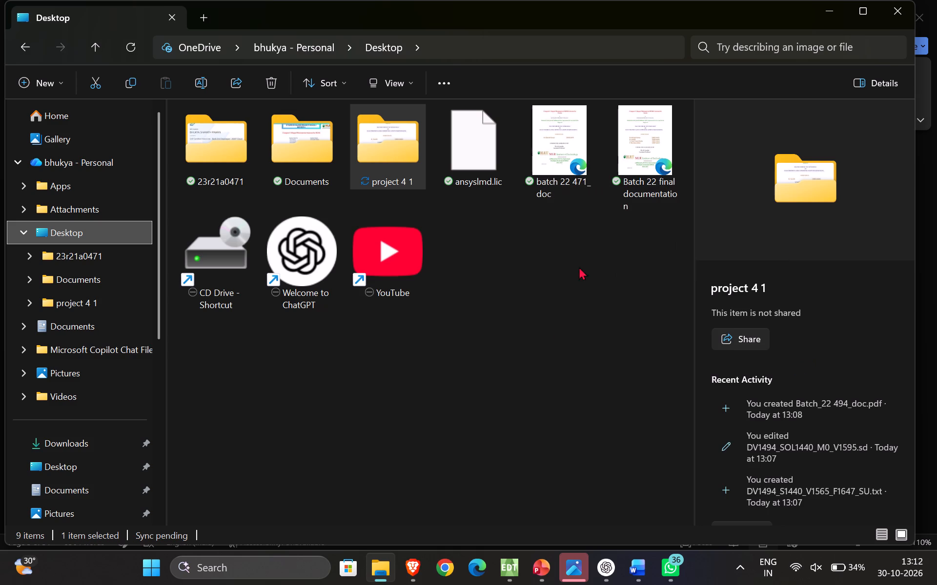
left_click(816, 7)
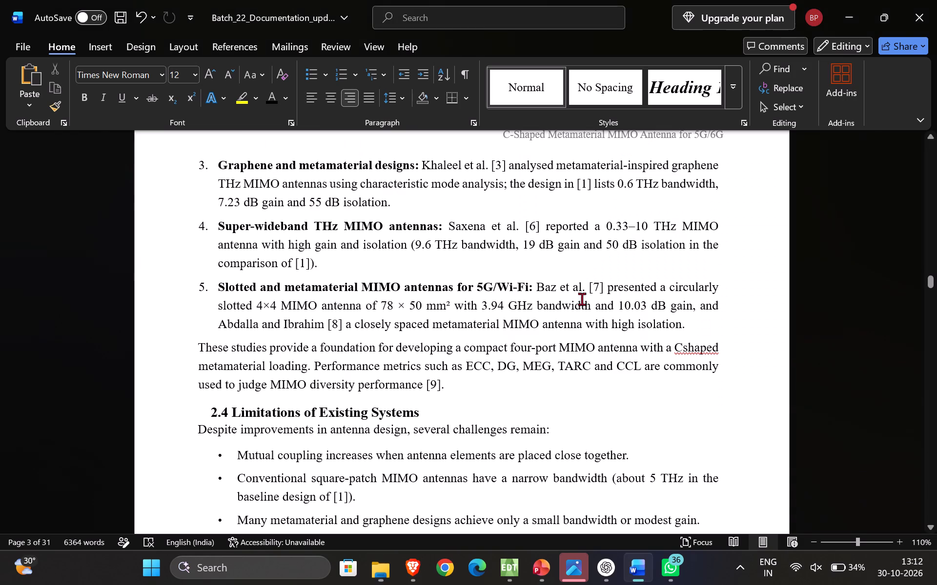
Check the student details on the report's cover page and look at the Home view in File Explorer.
scroll(542, 431, "up", 4)
scroll(542, 431, "up", 20)
scroll(542, 431, "up", 2)
middle_click(542, 431)
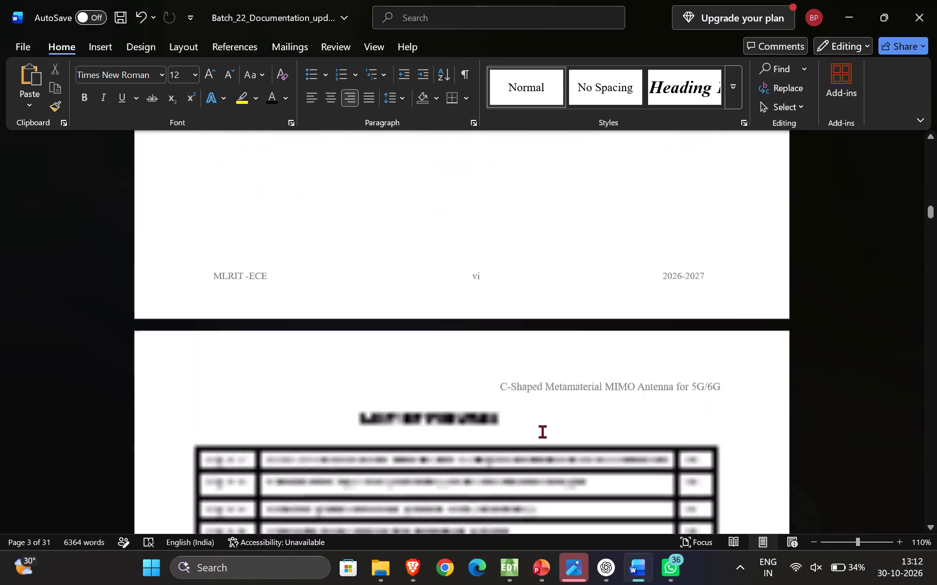
scroll(542, 431, "up", 20)
scroll(542, 431, "up", 11)
scroll(538, 451, "down", 1)
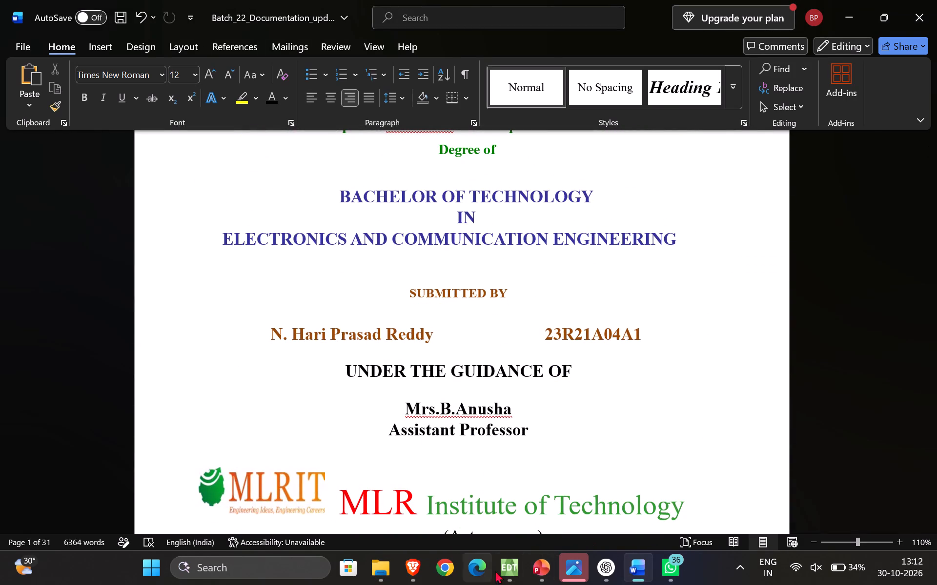
left_click(387, 582)
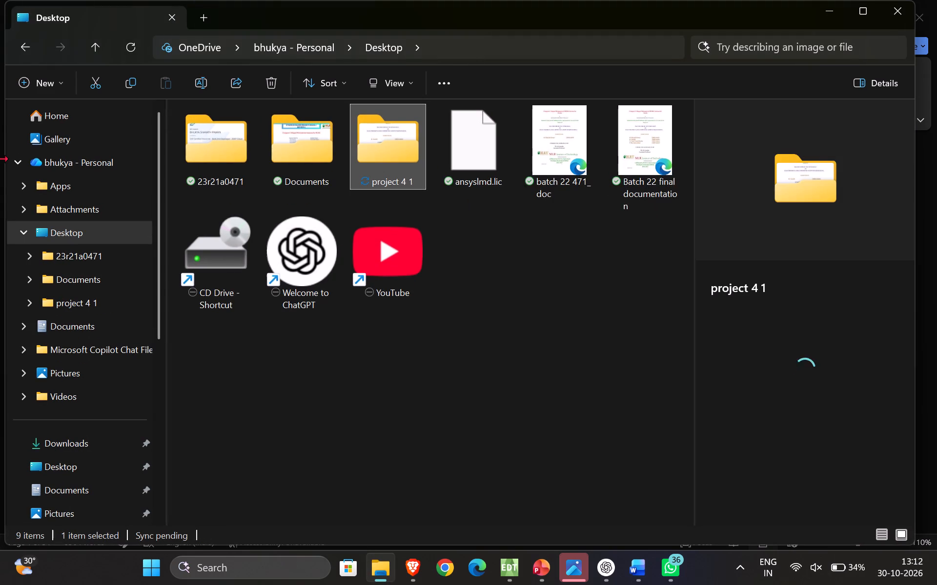
double_click(54, 120)
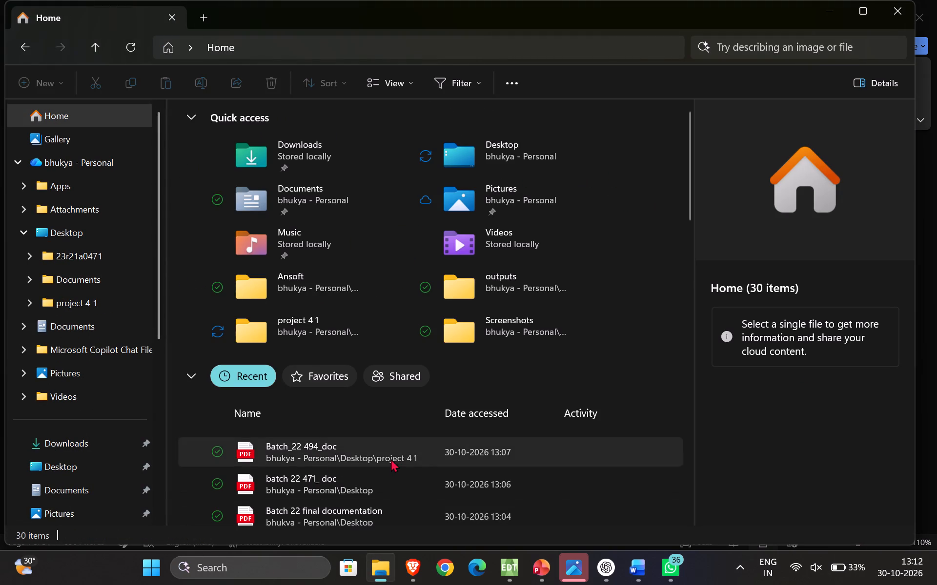
left_click(631, 572)
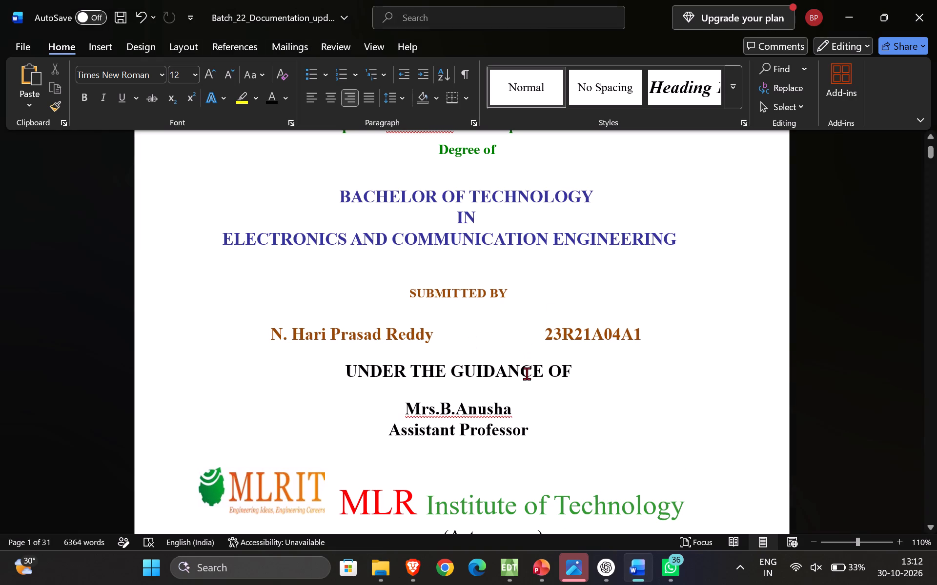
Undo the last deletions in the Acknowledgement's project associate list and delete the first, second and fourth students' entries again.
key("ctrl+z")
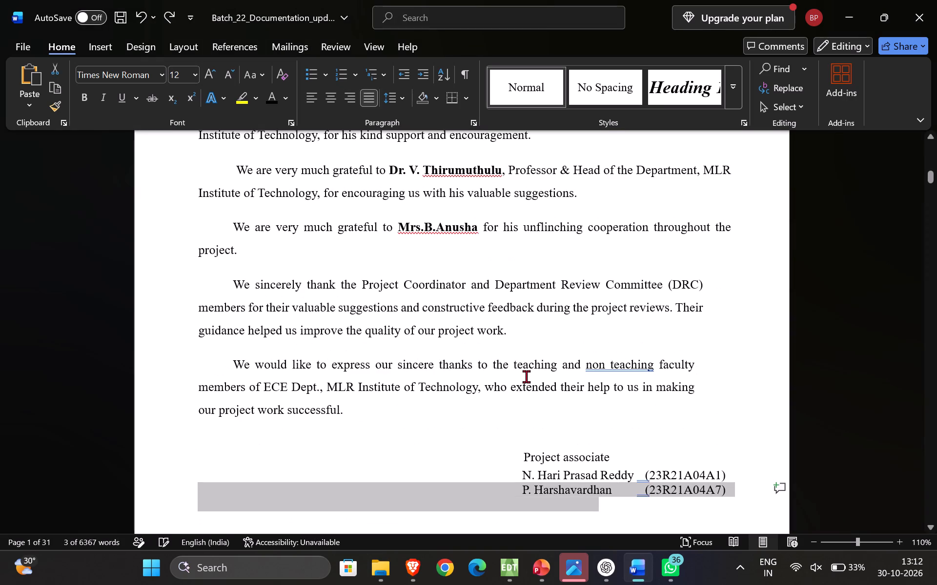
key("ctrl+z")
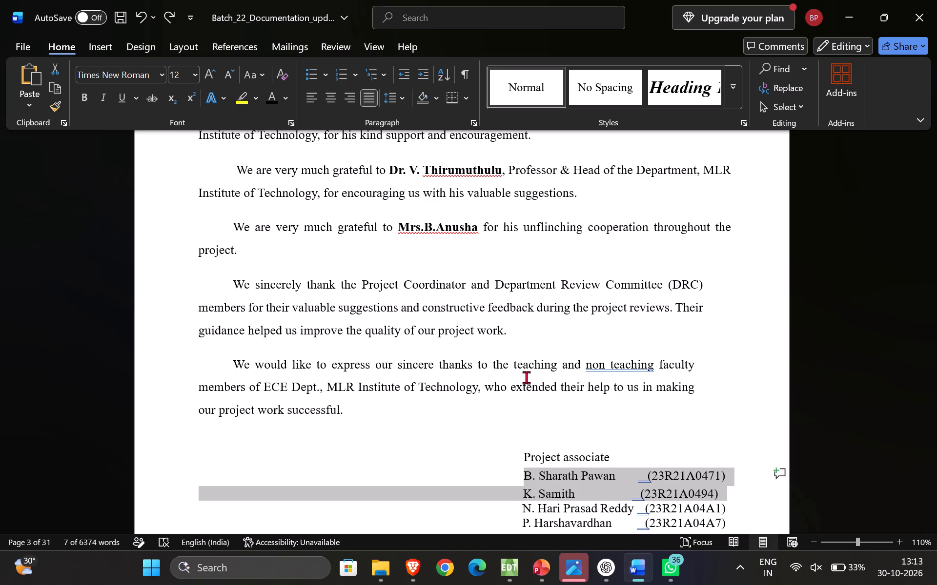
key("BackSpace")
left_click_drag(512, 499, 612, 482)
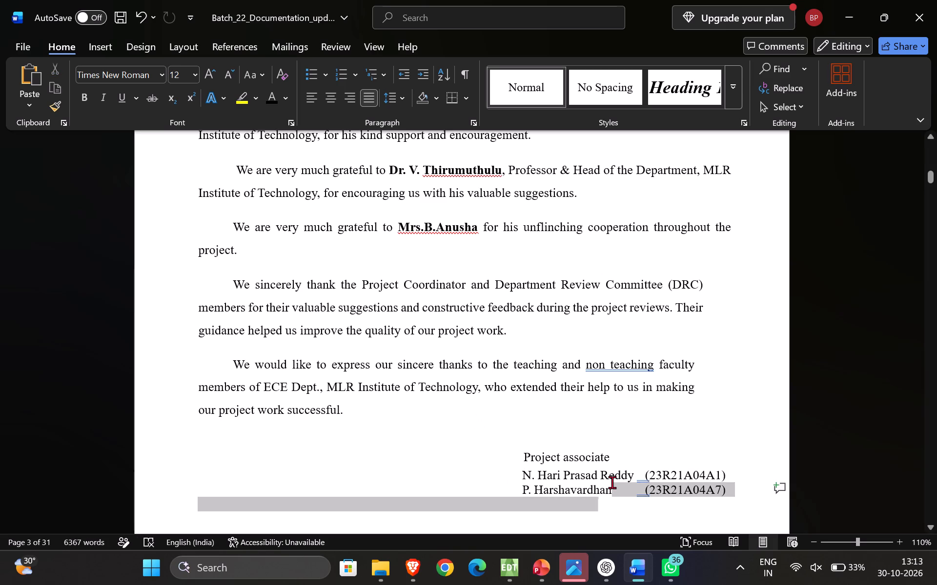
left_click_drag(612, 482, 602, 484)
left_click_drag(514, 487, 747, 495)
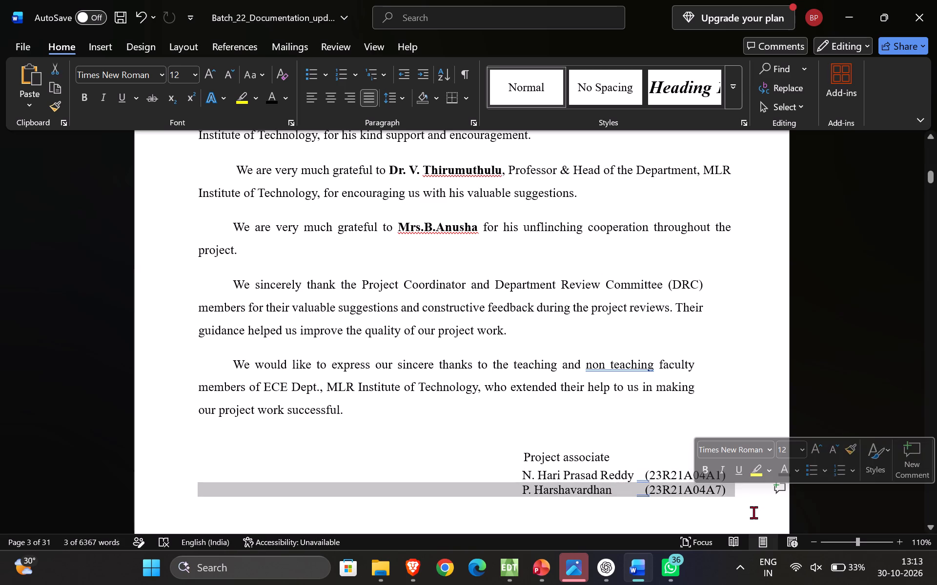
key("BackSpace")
Export the third student's version of the report as a PDF named "Batch_22_4A1_final doc" in the project 4 1 folder.
scroll(393, 247, "up", 5)
scroll(468, 391, "up", 3)
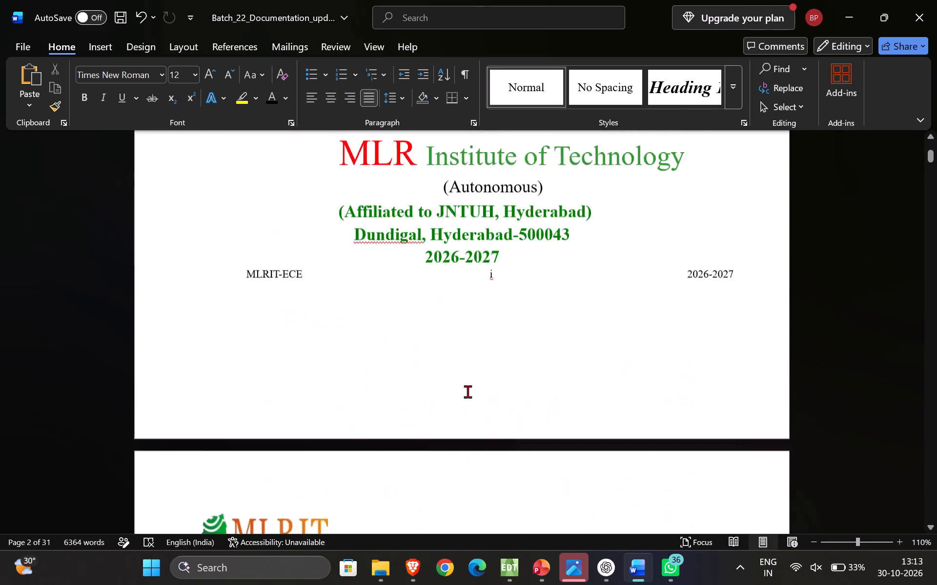
scroll(468, 390, "up", 2)
scroll(468, 390, "down", 1)
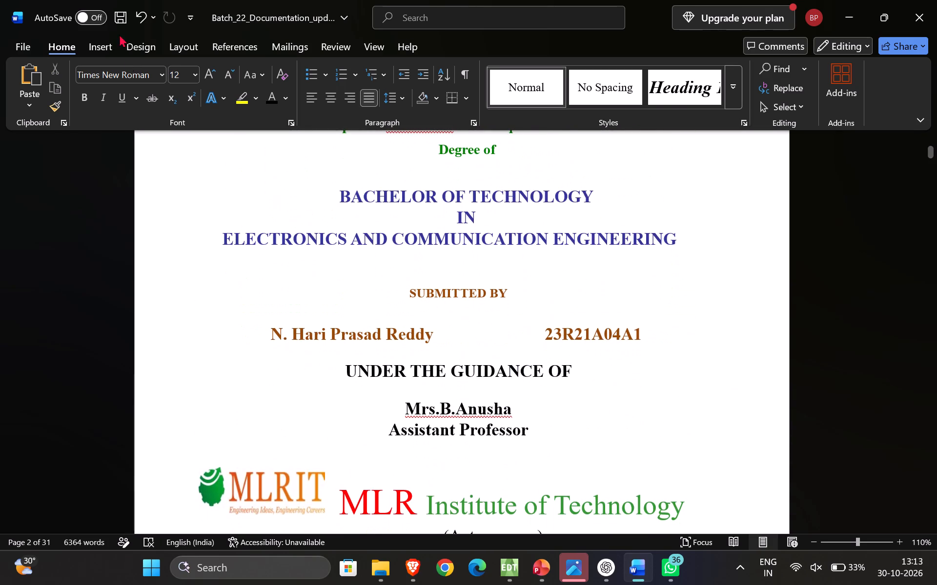
left_click(32, 50)
left_click(78, 341)
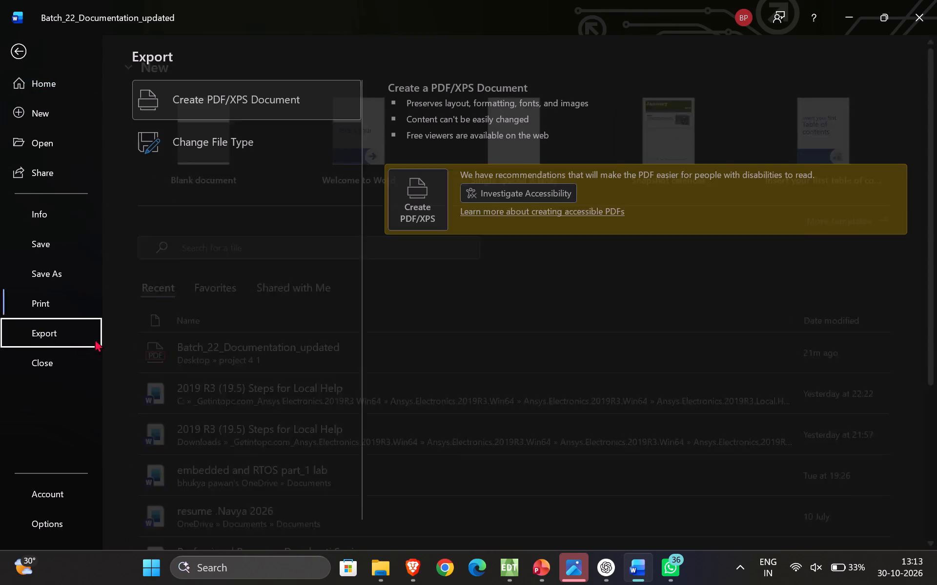
left_click(445, 214)
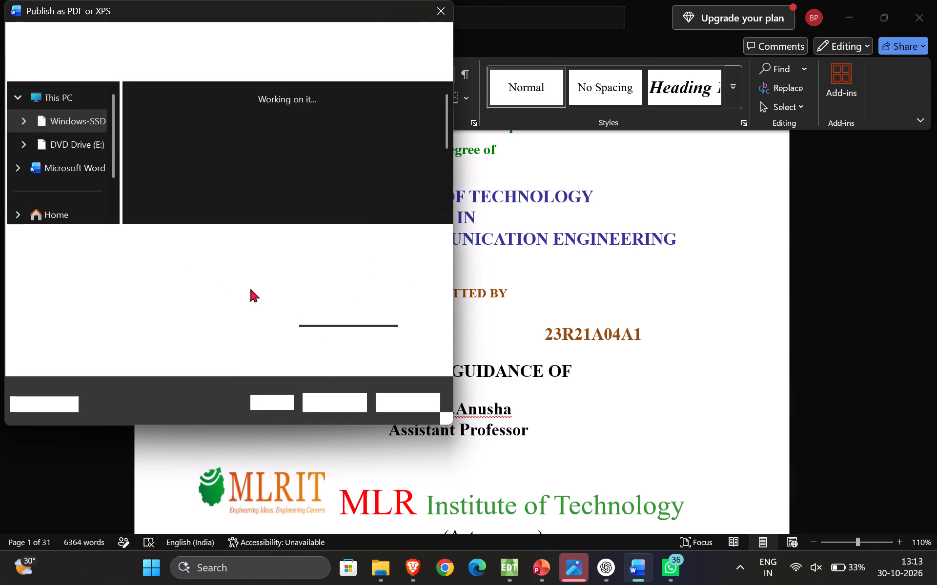
left_click(266, 243)
left_click_drag(266, 243, 155, 239)
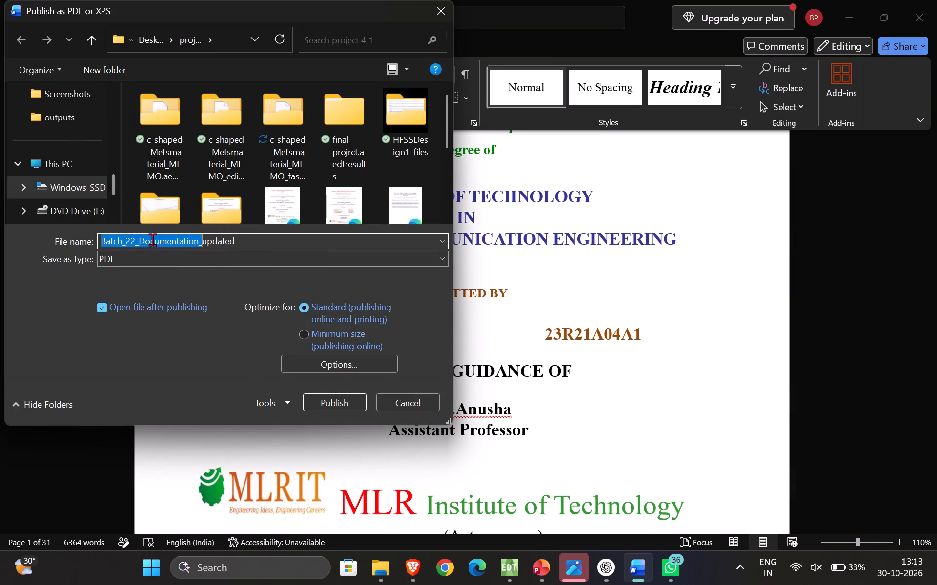
left_click_drag(141, 238, 269, 241)
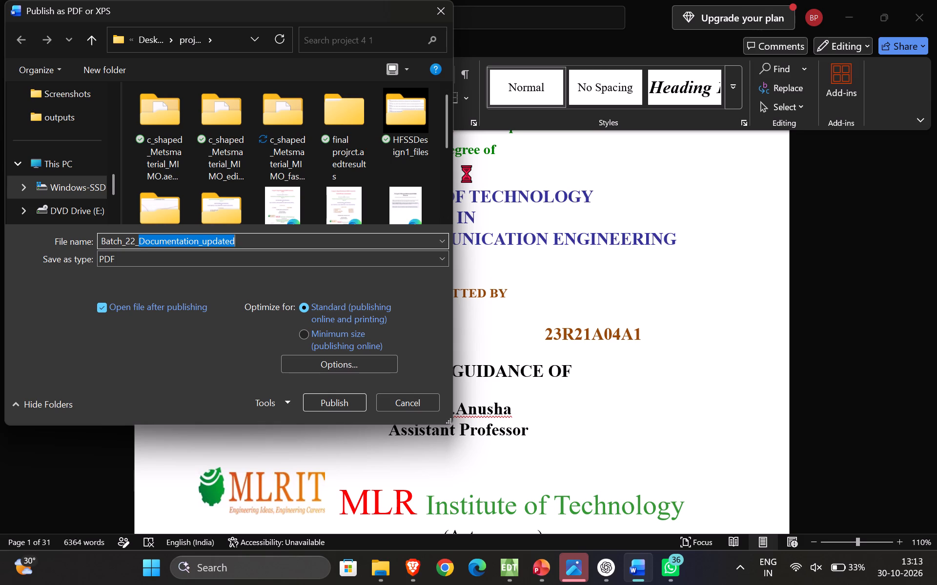
key("4")
type("a1")
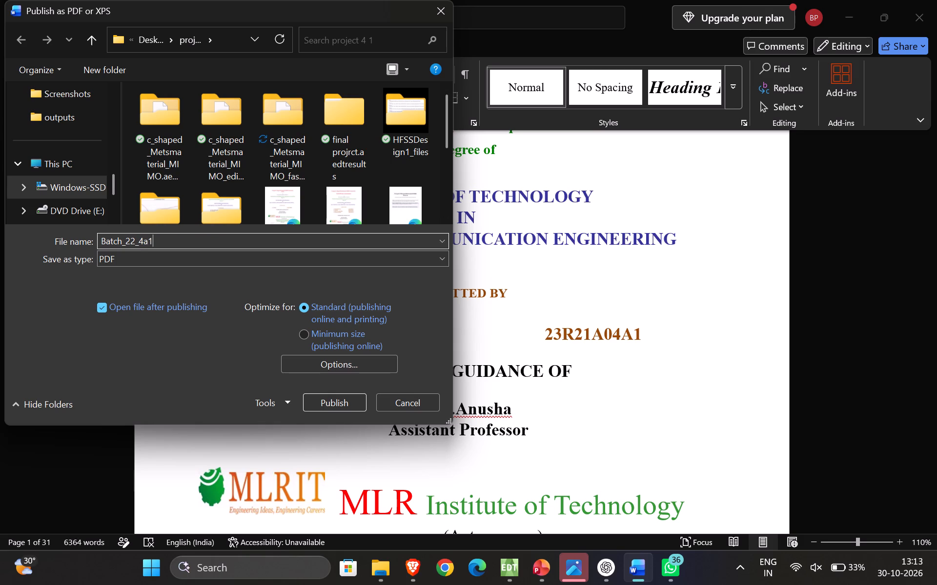
key("BackSpace")
key("BackSpace")
type("A1")
key("period")
key("BackSpace")
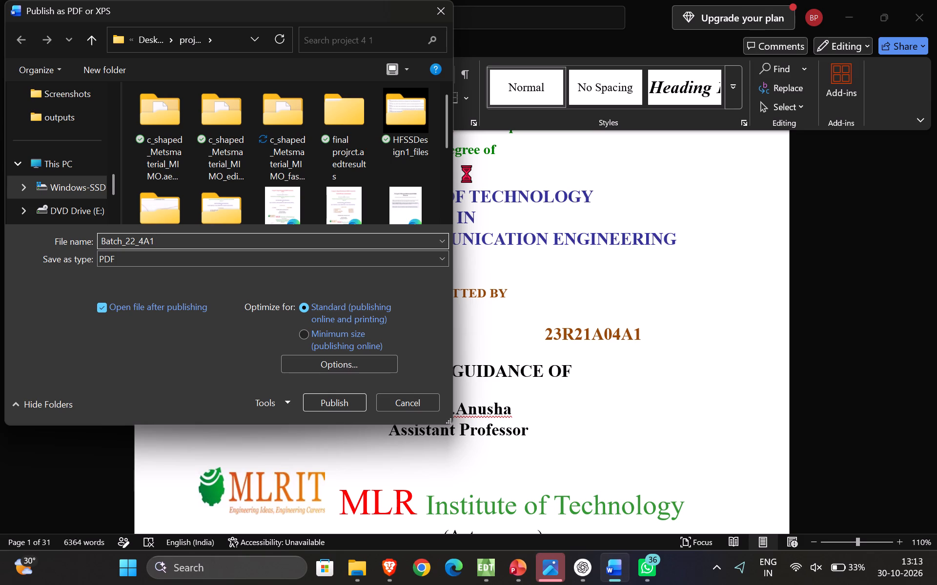
key("space")
key("BackSpace")
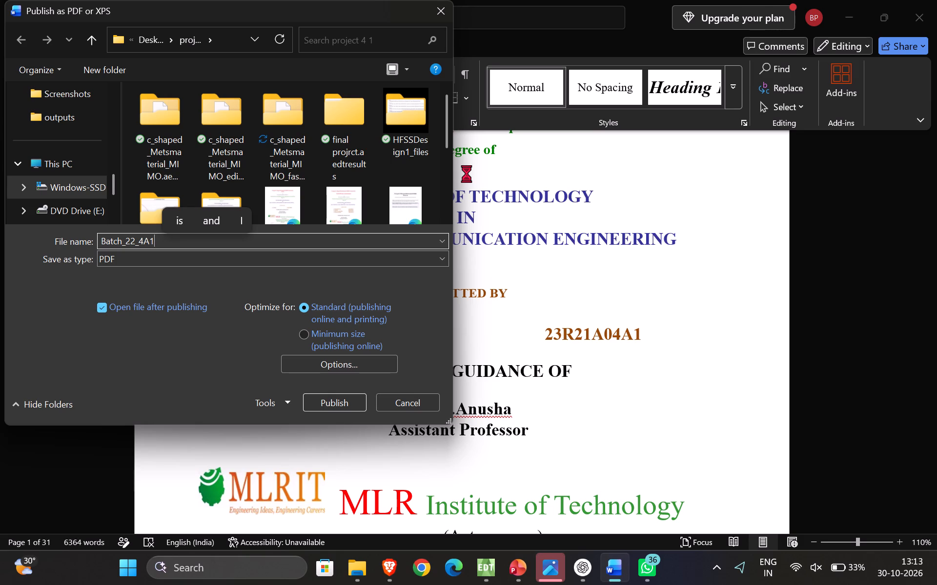
key("shift+underscore")
type("final doc")
key("space")
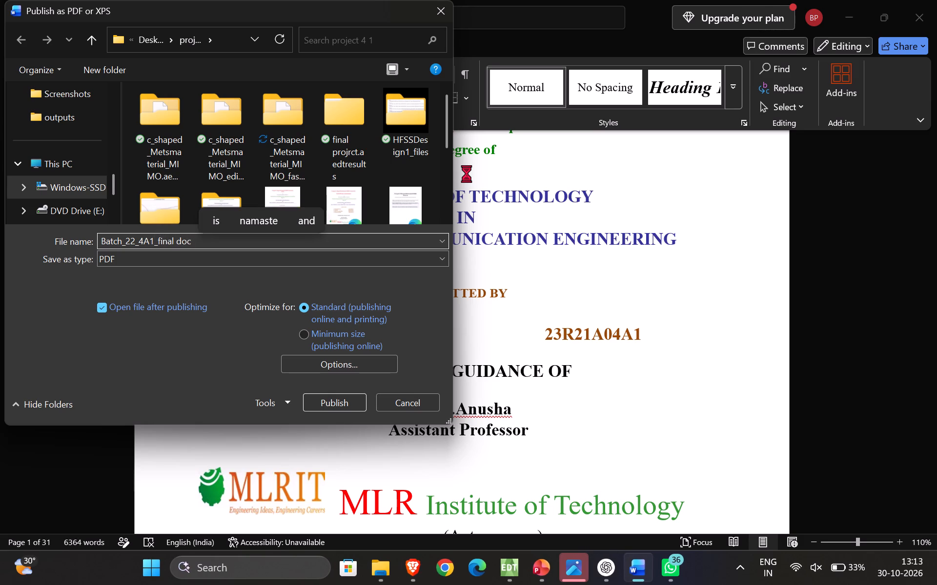
key("Return")
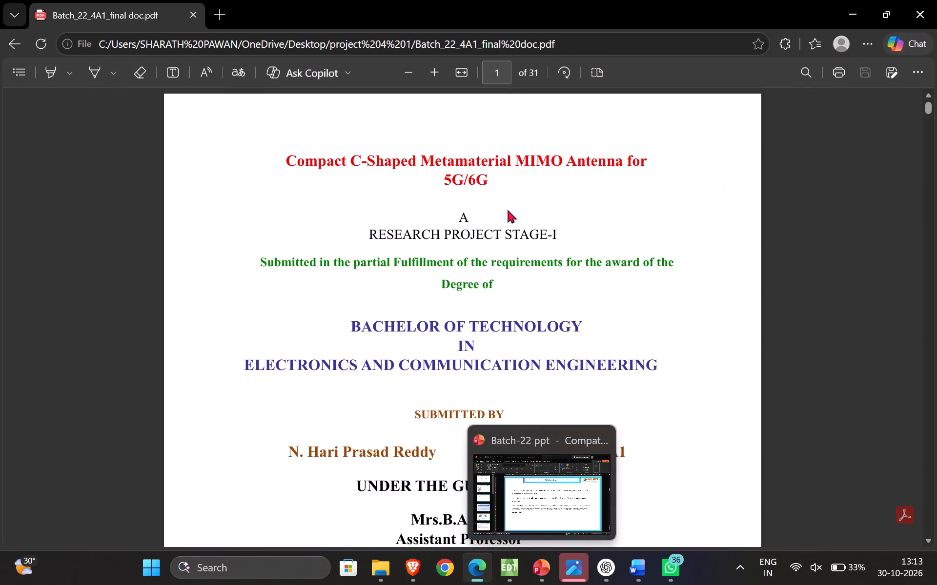
Check the cover page, Certificate, Acknowledgement and contents pages in the exported PDF, and close it.
scroll(477, 289, "down", 2)
scroll(477, 289, "up", 2)
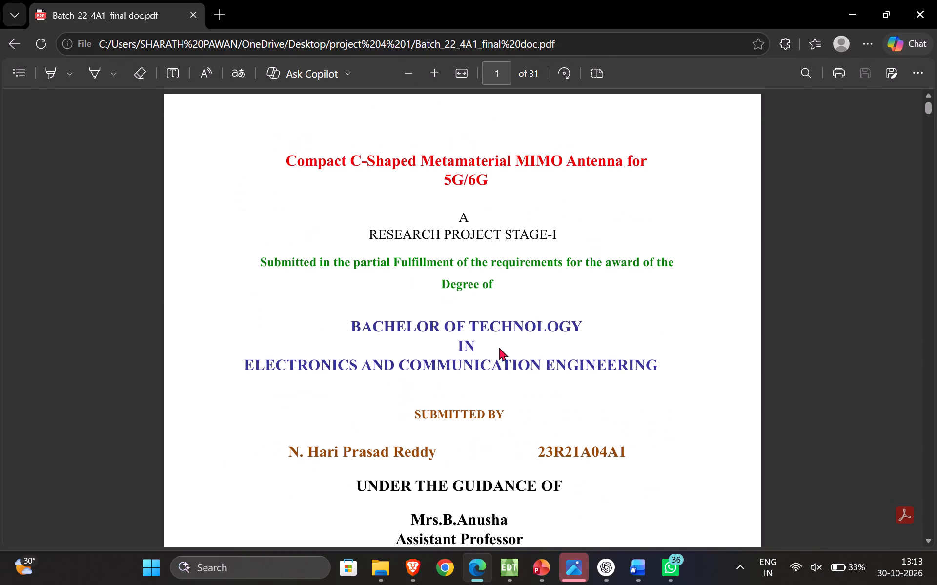
scroll(499, 347, "down", 3)
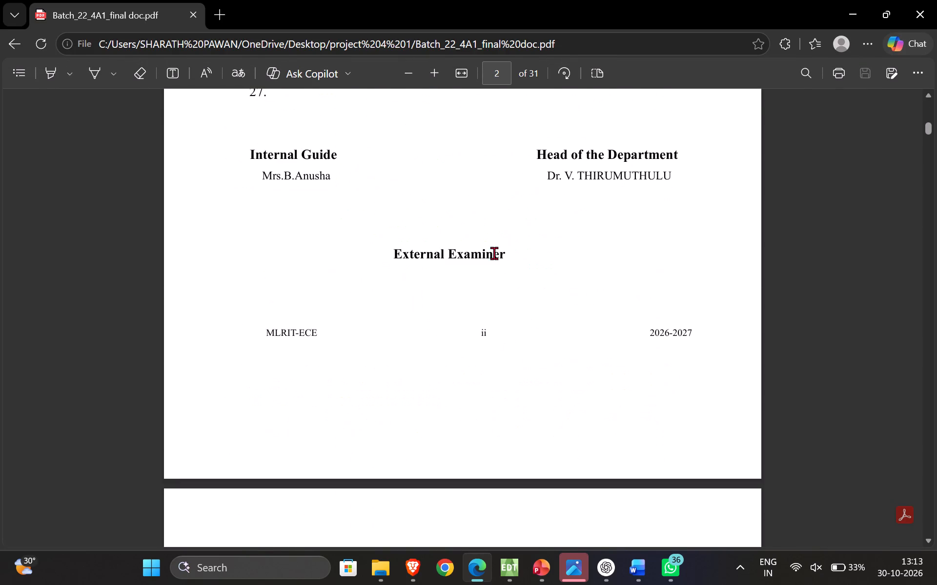
scroll(494, 253, "up", 1)
scroll(489, 412, "down", 3)
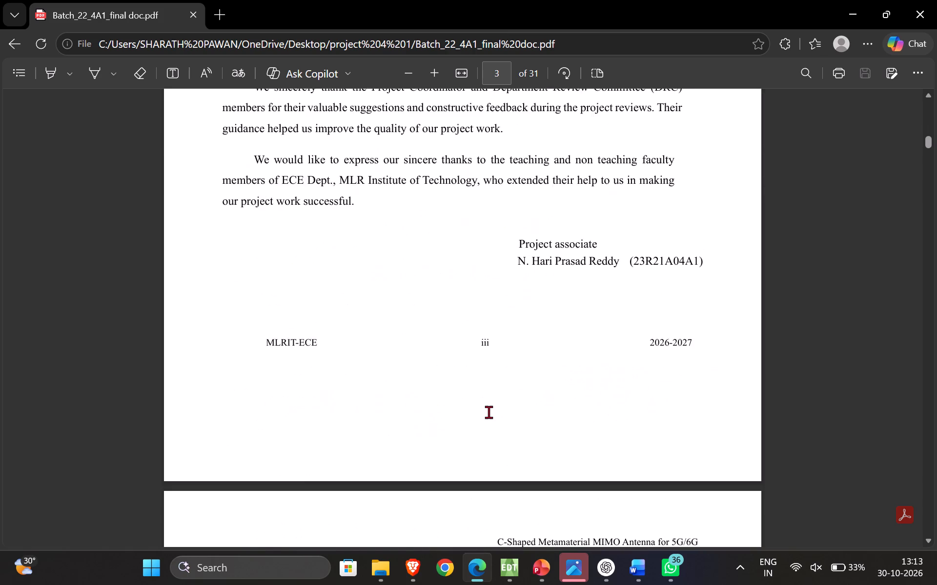
scroll(489, 412, "down", 2)
scroll(489, 412, "up", 2)
scroll(521, 384, "down", 6)
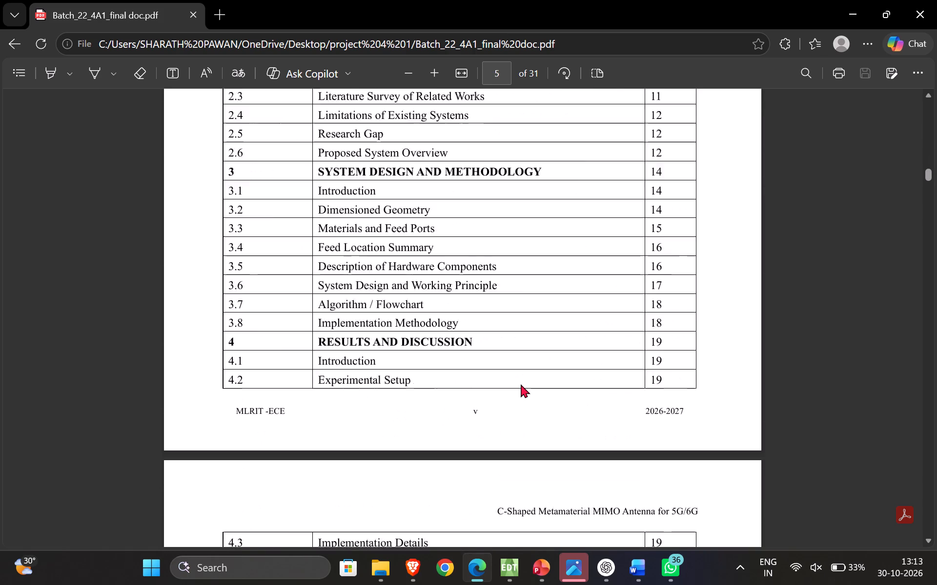
scroll(521, 384, "up", 8)
scroll(521, 384, "down", 2)
scroll(521, 384, "up", 2)
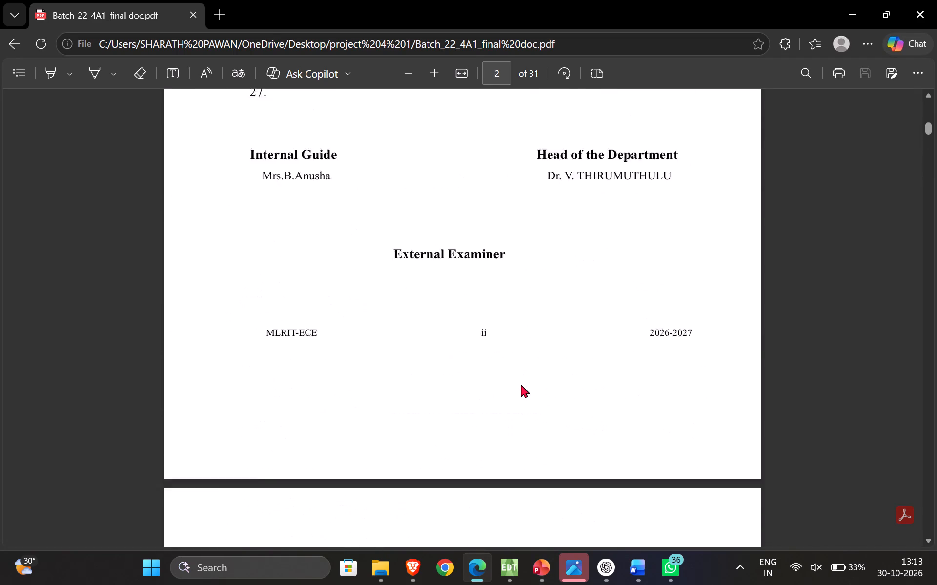
scroll(521, 384, "up", 2)
scroll(521, 387, "down", 2)
scroll(521, 388, "up", 1)
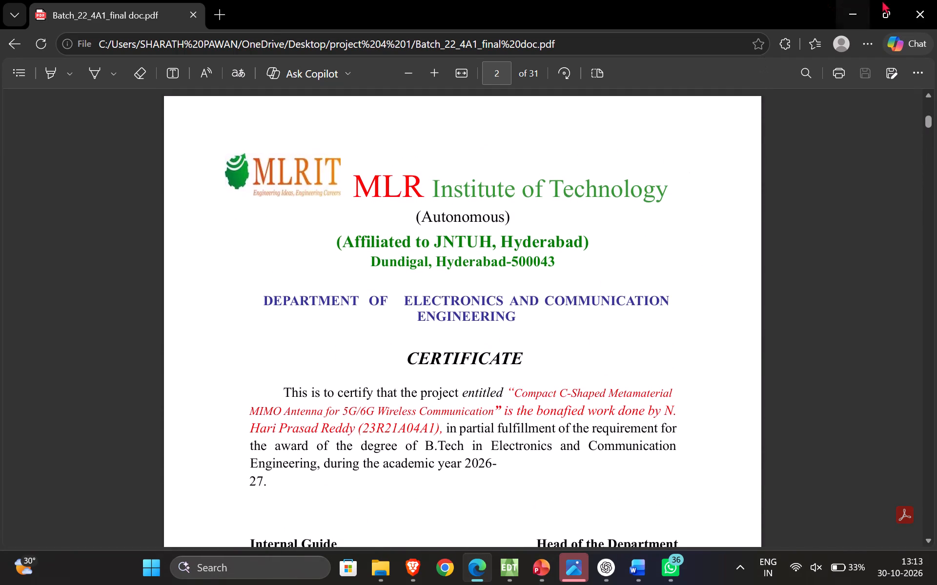
left_click(914, 14)
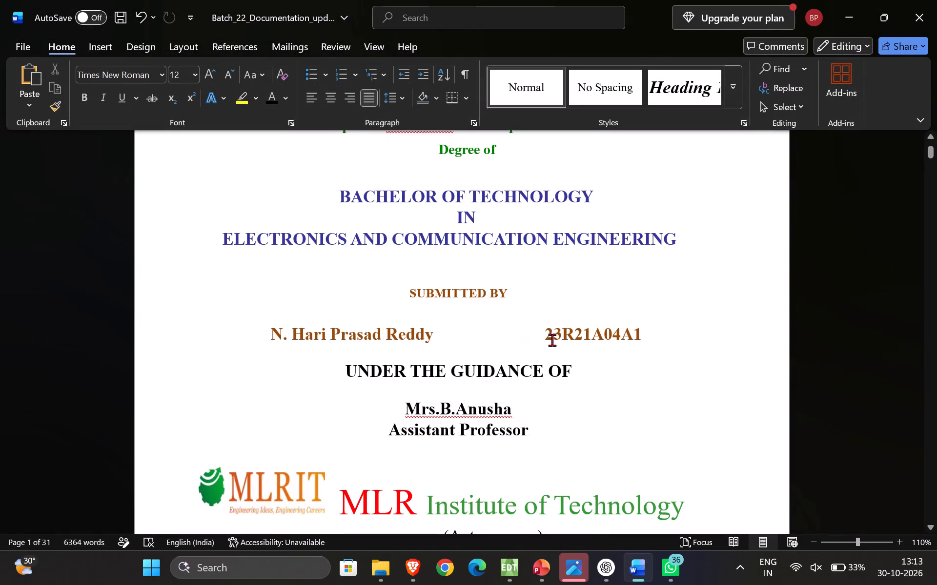
Undo all the student detail deletions made for the third student's version, back through the Acknowledgement, Certificate and cover page.
key("ctrl+z")
key("ctrl+z")
key("ctrl+z")
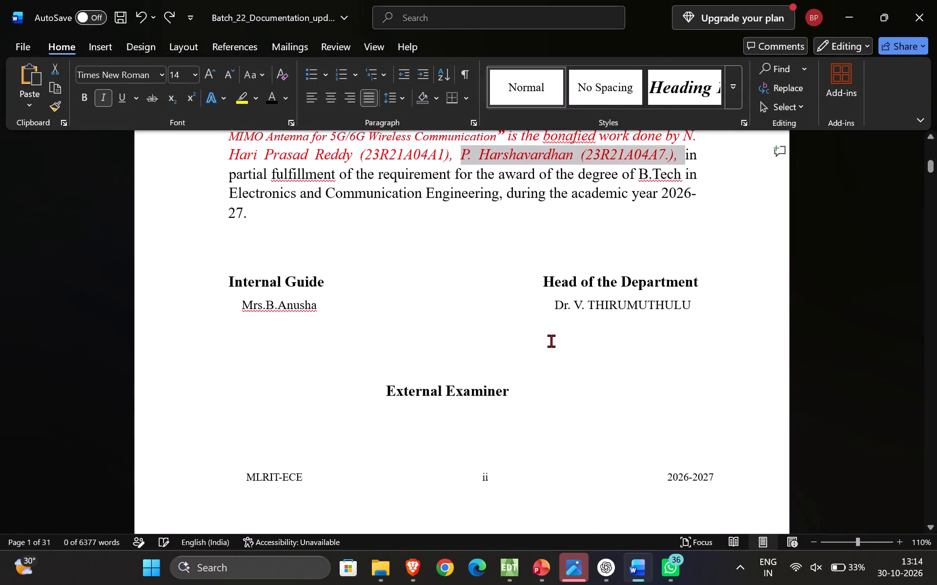
key("ctrl+z")
key("ctrl+z")
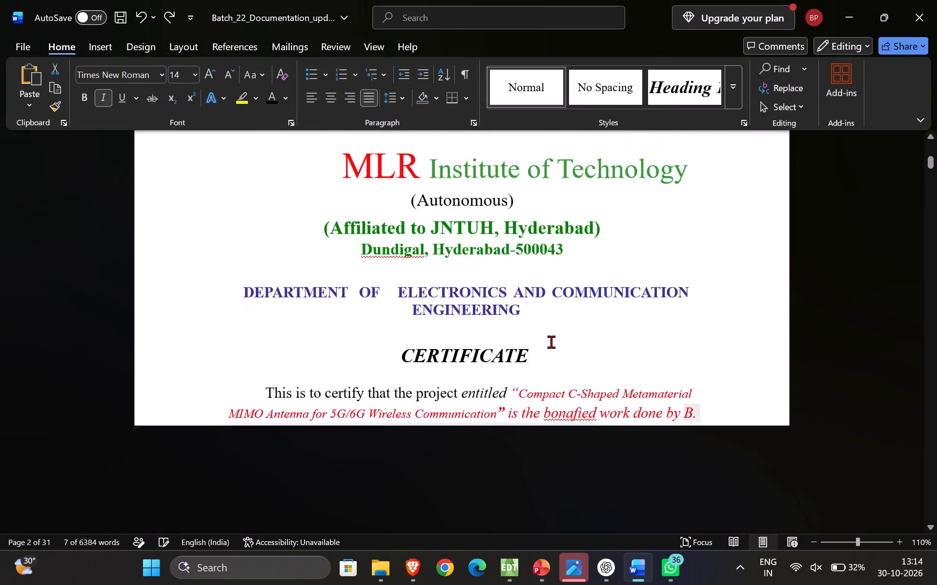
key("ctrl+z")
Delete the first, second and third students' names and roll numbers from the cover page's Submitted By list.
scroll(565, 237, "up", 1)
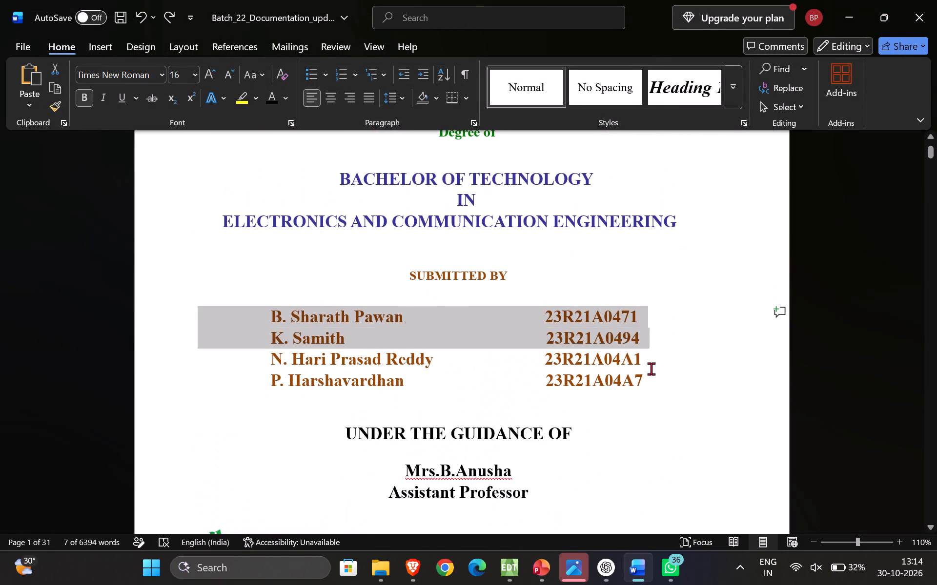
left_click_drag(651, 369, 251, 317)
key("BackSpace")
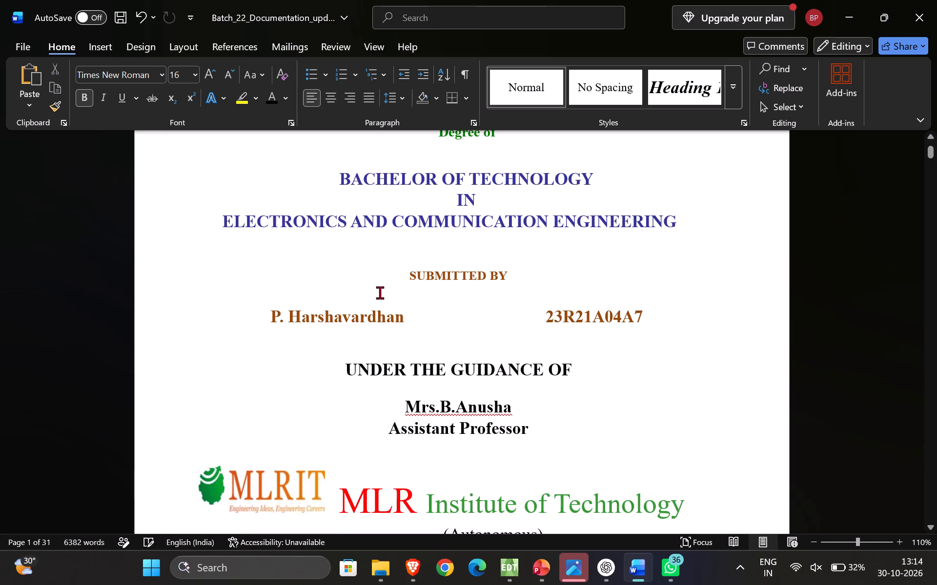
Delete the first three students' names and roll numbers from the Certificate paragraph, keeping only the fourth student's.
scroll(420, 336, "down", 5)
scroll(425, 339, "up", 1)
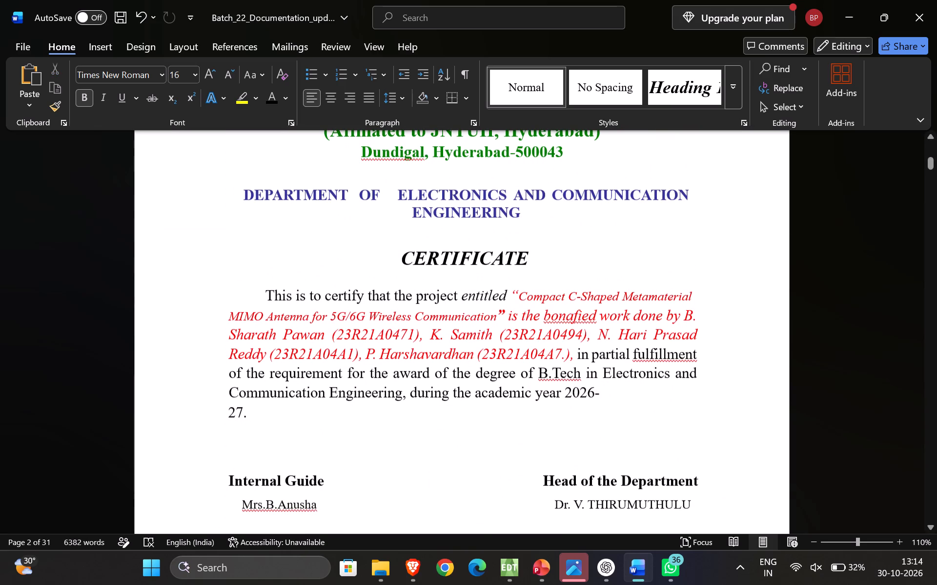
left_click_drag(361, 362, 695, 311)
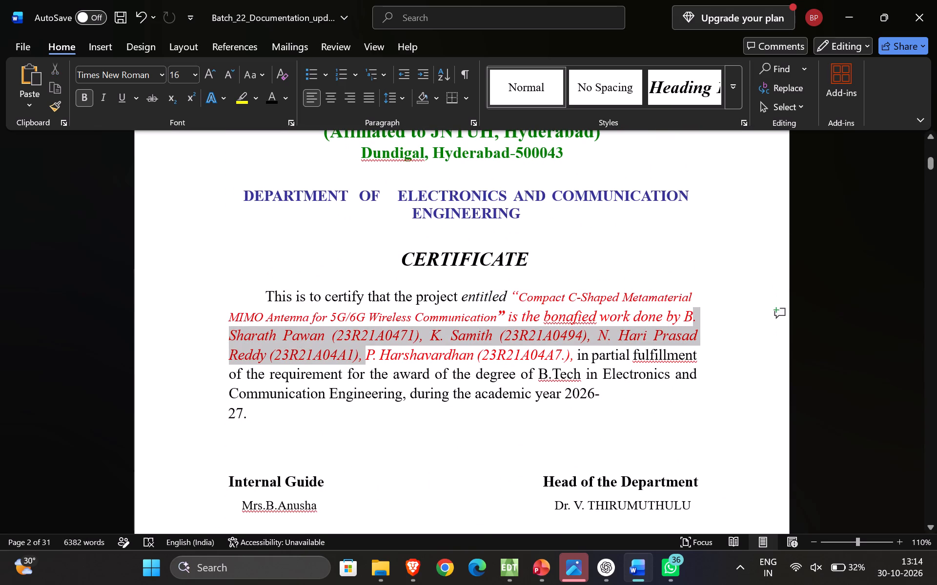
left_click_drag(695, 311, 685, 311)
key("BackSpace")
Delete the first three students' entries from the project associate list at the end of the Acknowledgement.
scroll(612, 334, "down", 8)
scroll(604, 342, "up", 3)
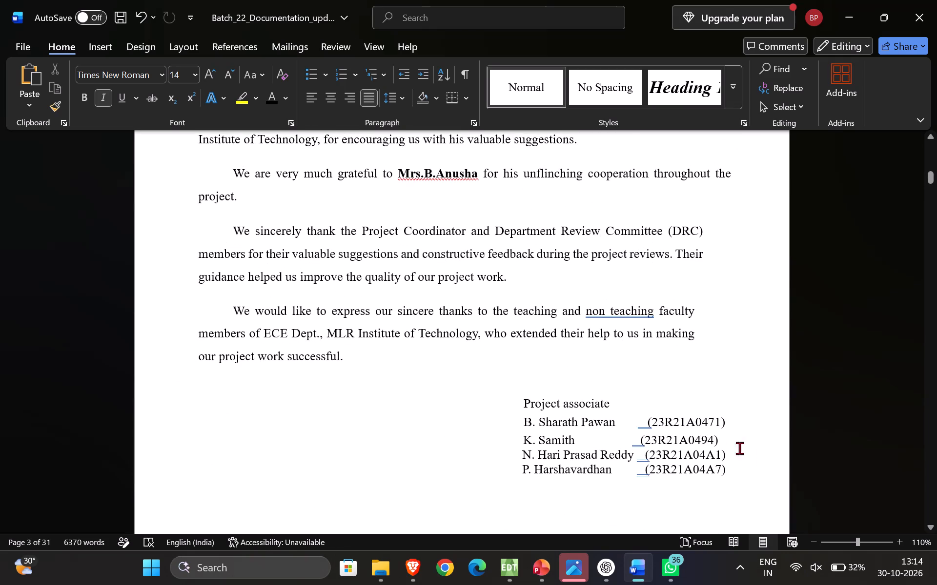
left_click_drag(730, 451, 509, 423)
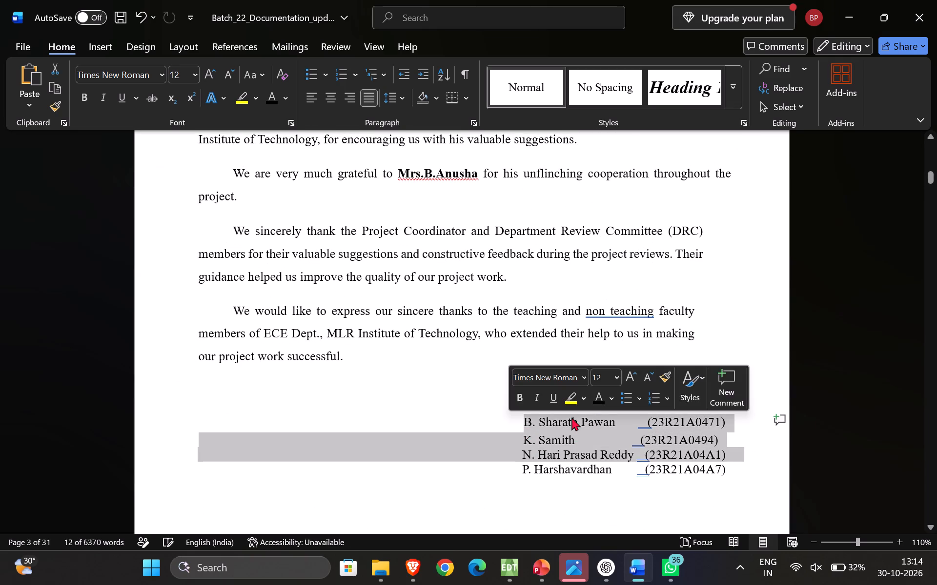
key("BackSpace")
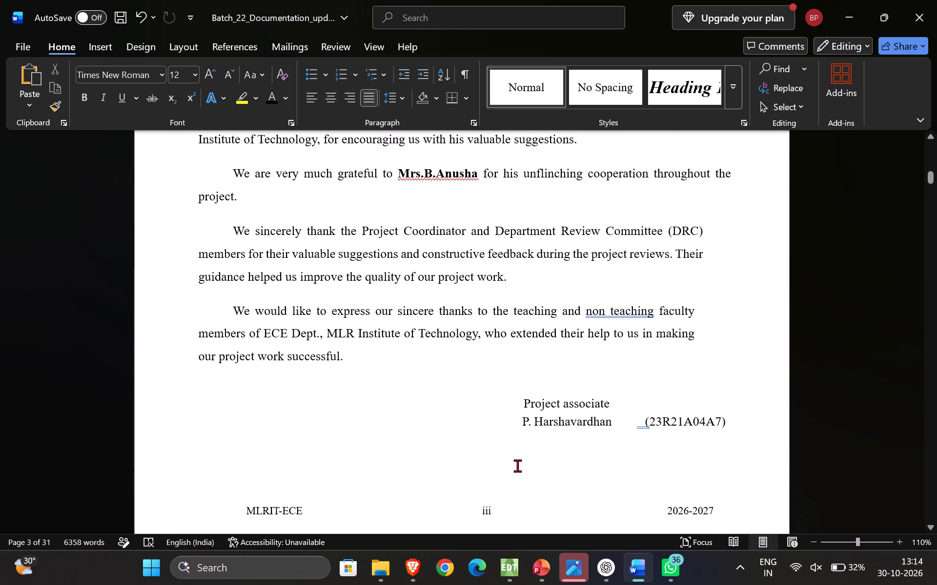
Export the fourth student's version of the report as a PDF named "Batch_22_4A7 final doc" in the project 4 1 folder.
left_click(17, 39)
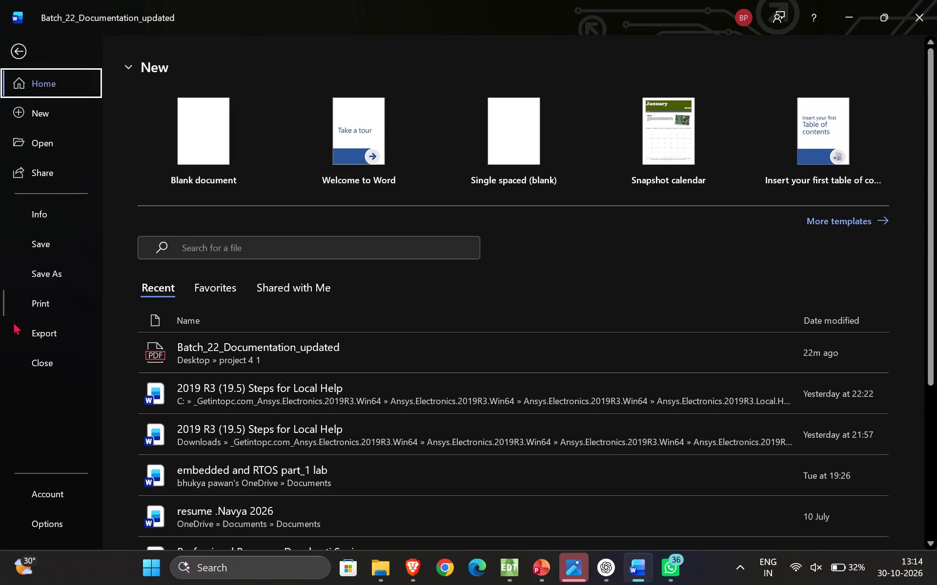
left_click(33, 327)
left_click(416, 201)
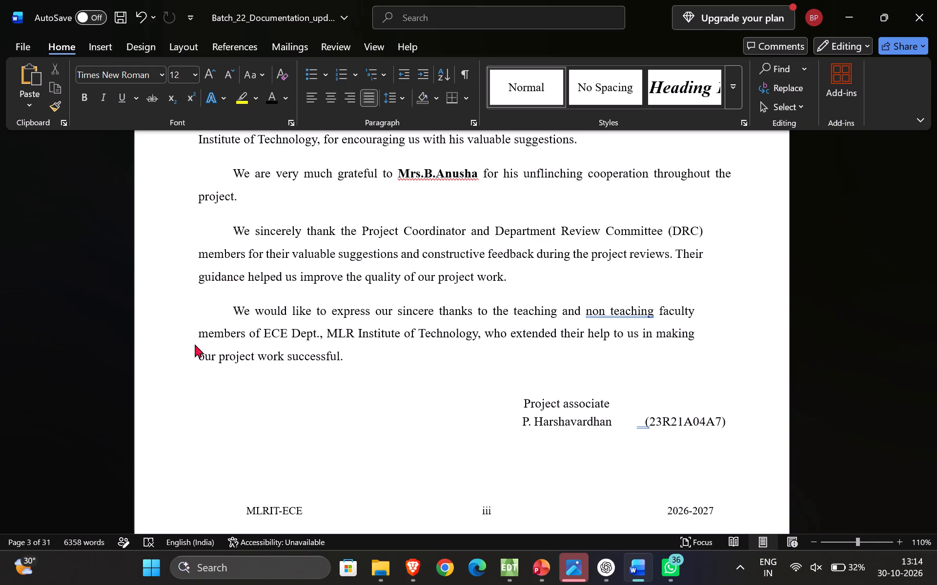
left_click_drag(256, 243, 216, 250)
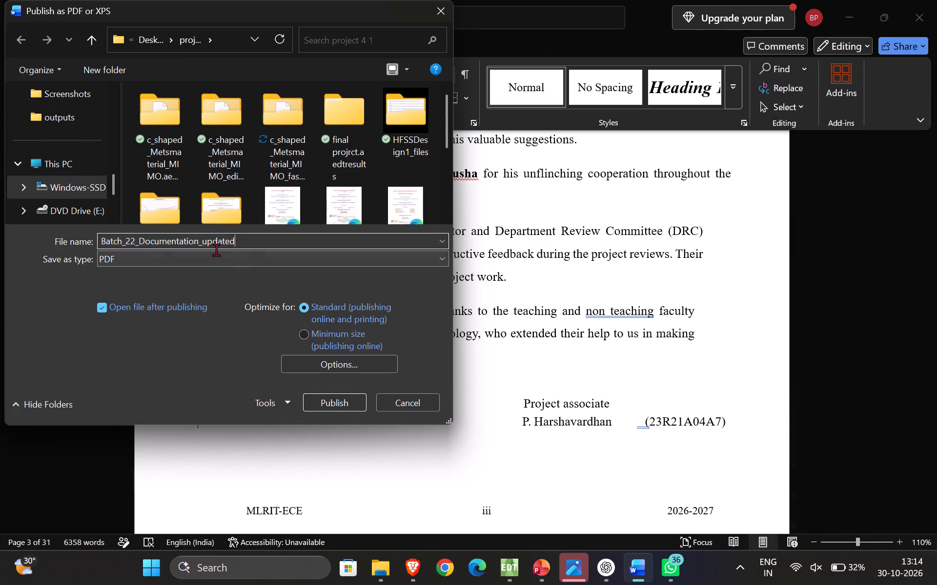
left_click_drag(216, 250, 135, 276)
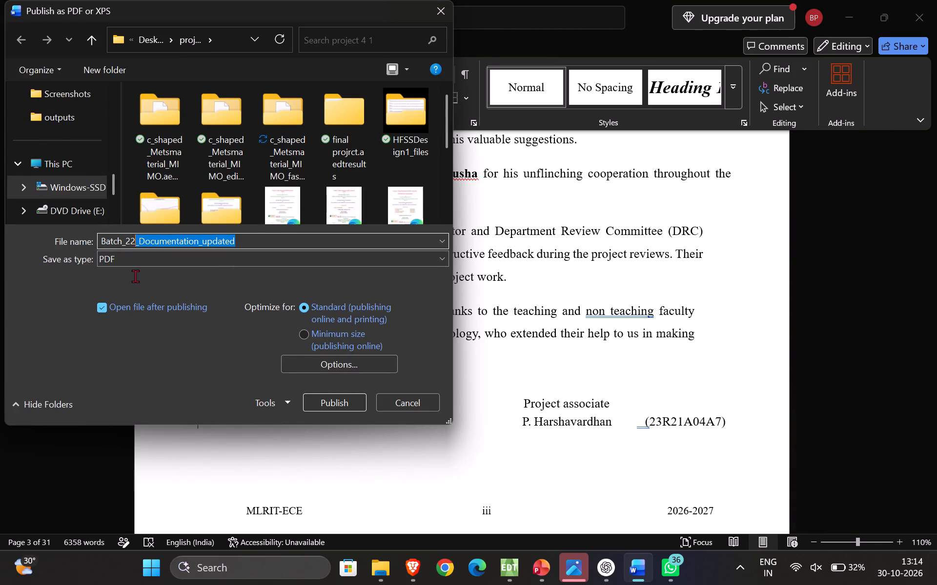
left_click_drag(135, 276, 139, 276)
key("4")
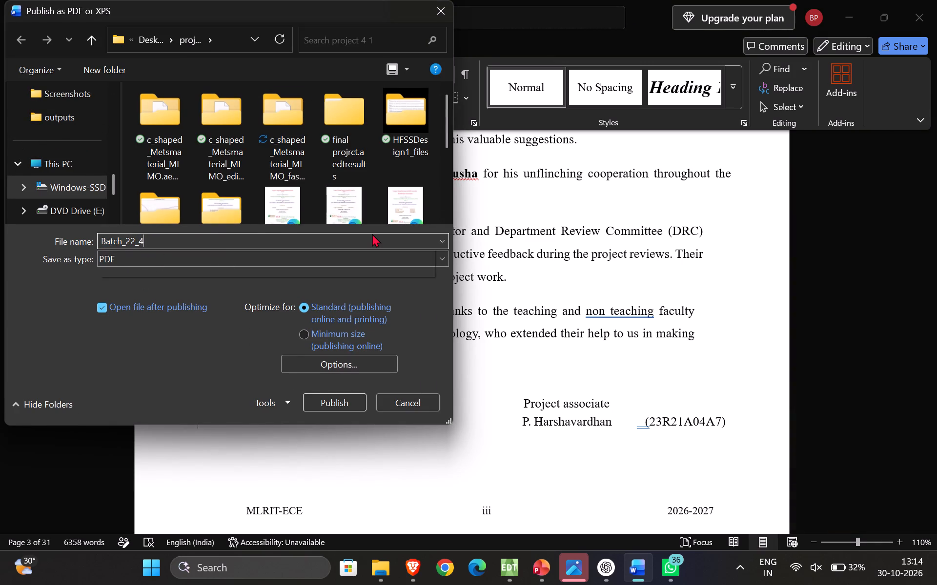
type("A7")
key("space")
type("final")
key("space")
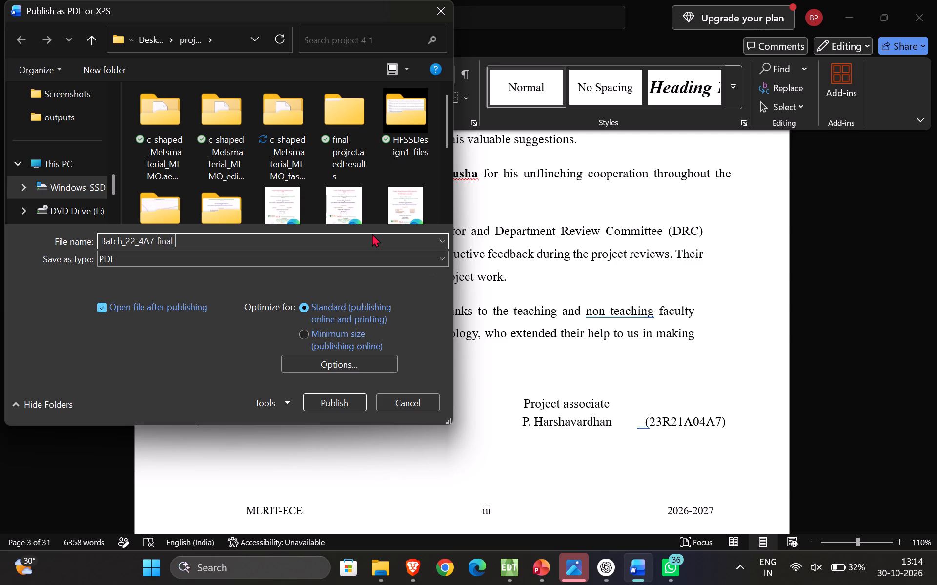
key("BackSpace")
key("space")
type("doc")
key("space")
key("Return")
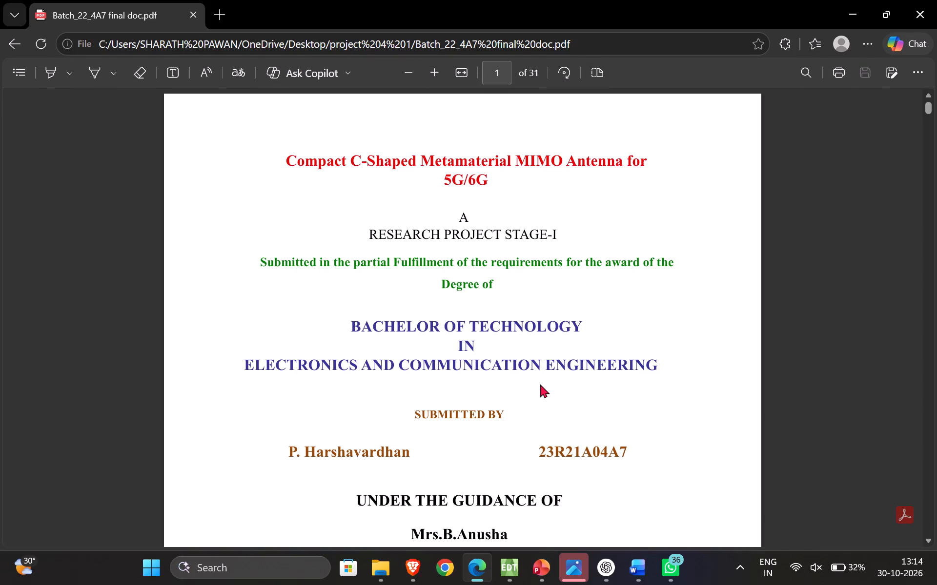
Check the cover page, Certificate, List of Figures and body pages in the exported PDF, and close it.
scroll(540, 384, "down", 6)
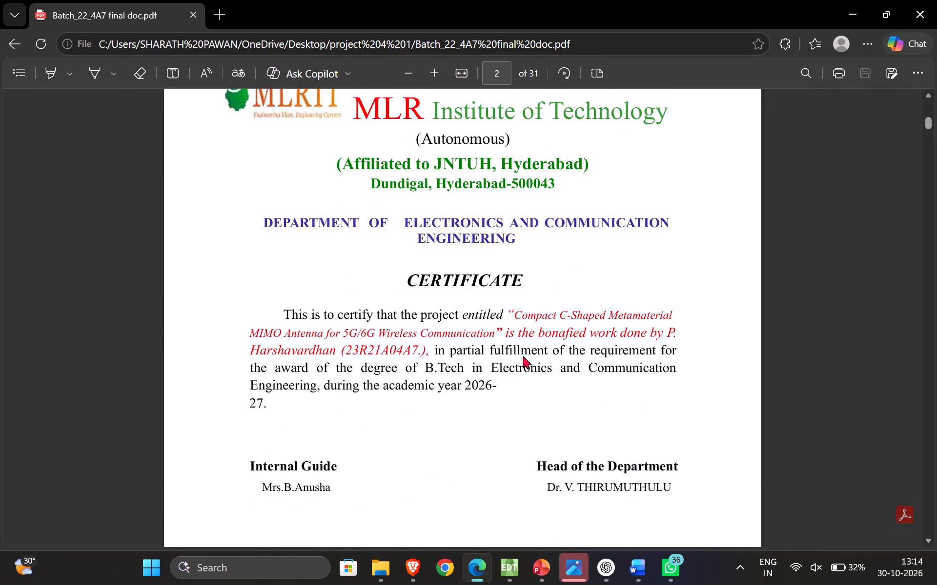
scroll(523, 355, "down", 7)
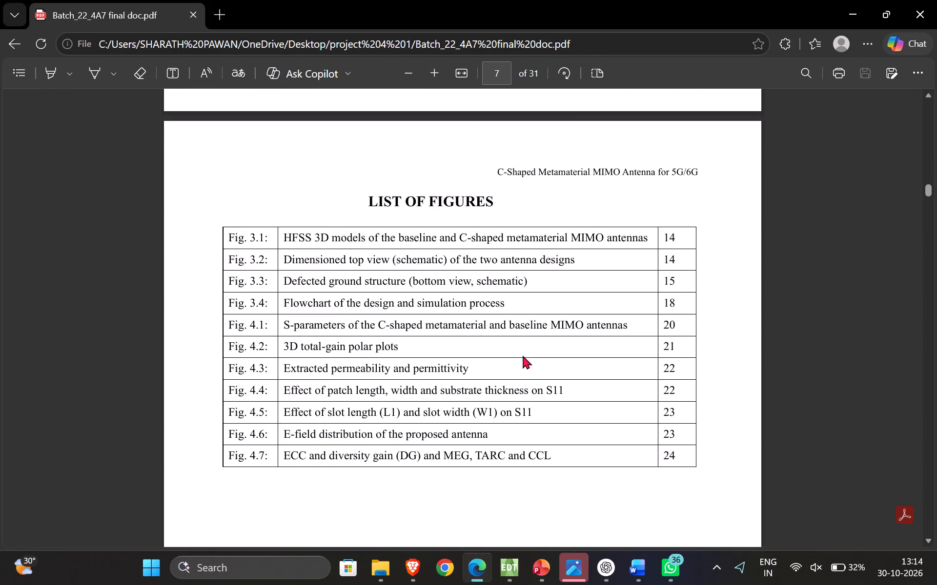
scroll(523, 355, "down", 7)
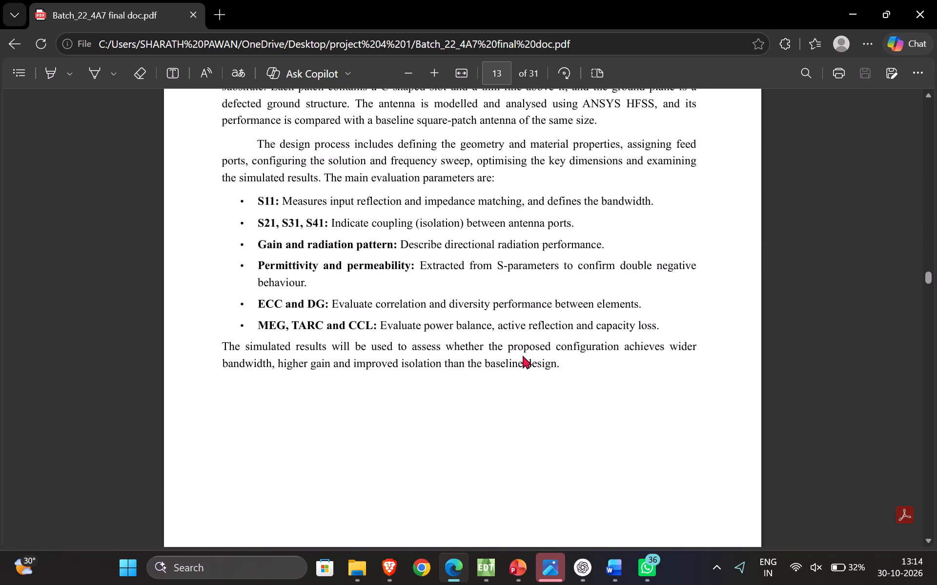
scroll(523, 355, "down", 4)
left_click(935, 2)
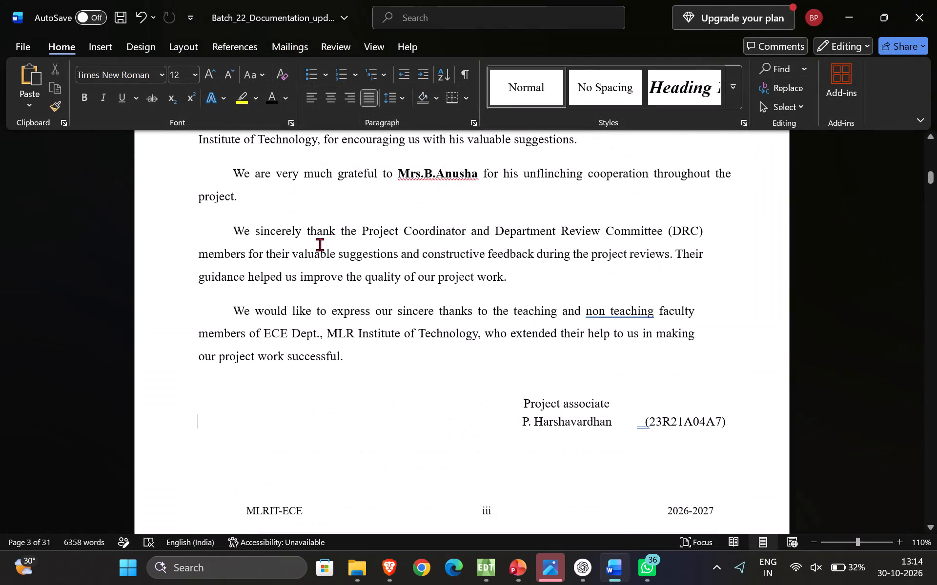
Undo the fourth-student version's deletions in the Acknowledgement, Certificate and cover page before closing the report.
left_click(936, 0)
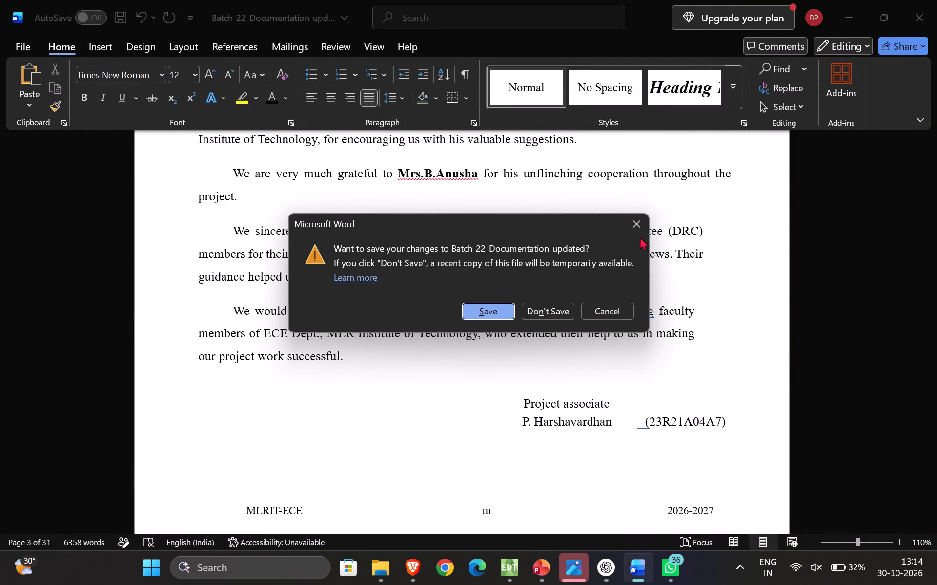
left_click(647, 225)
key("ctrl+z")
key("ctrl+z")
key("ctrl+z")
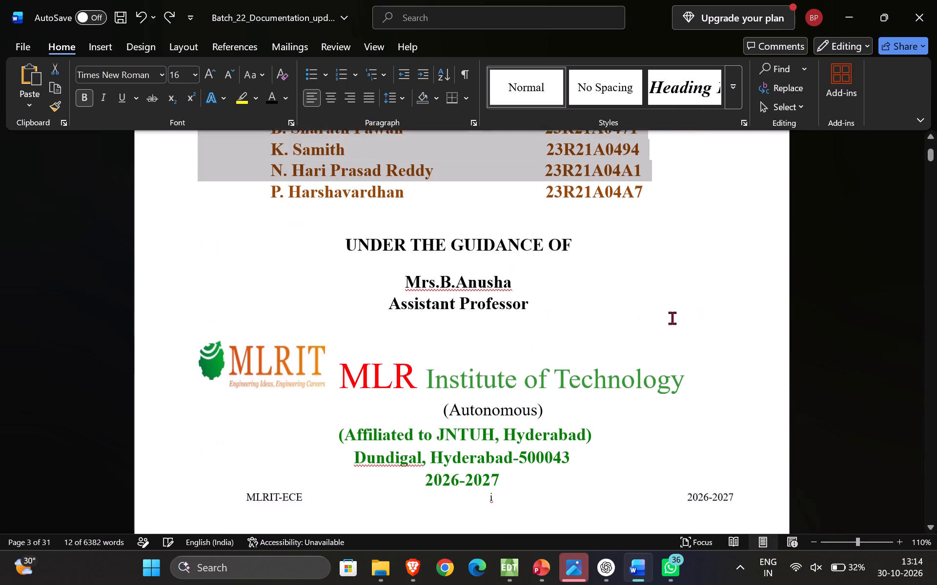
scroll(591, 270, "up", 5)
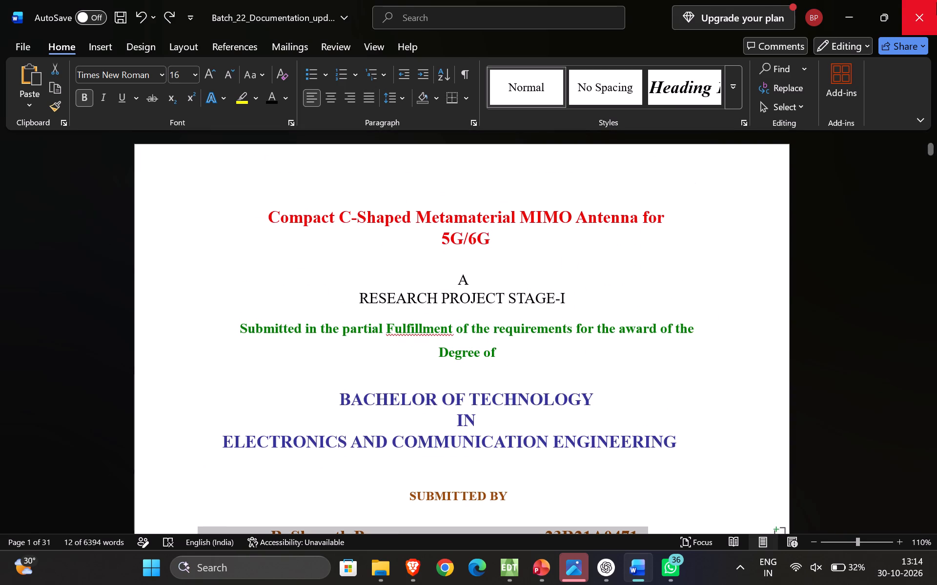
Close the report, saving it as the Word document "Batch_22_Documentation_updated" in the project 4 1 folder.
left_click(936, 0)
left_click(490, 302)
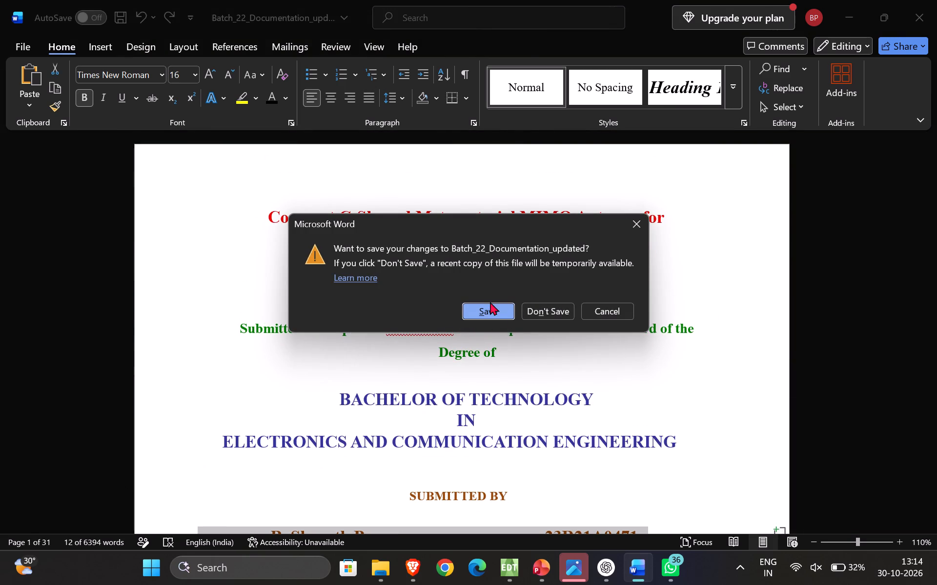
left_click(487, 307)
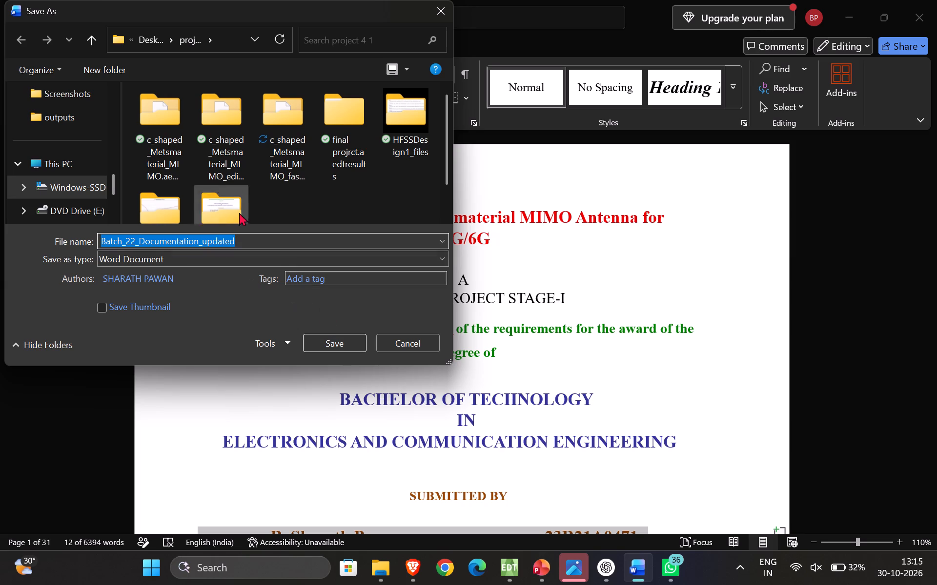
left_click(324, 336)
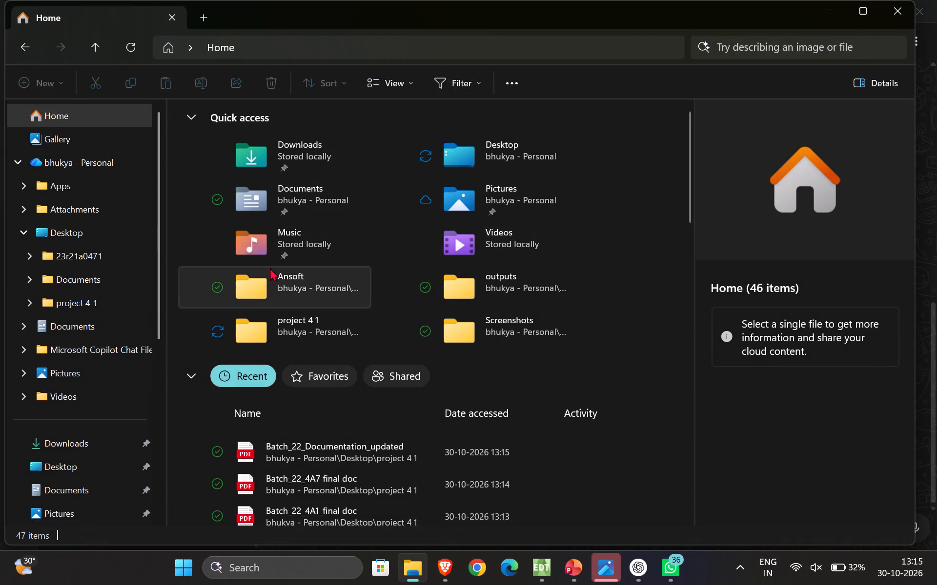
Maximize the File Explorer window showing the Home view.
left_click(870, 8)
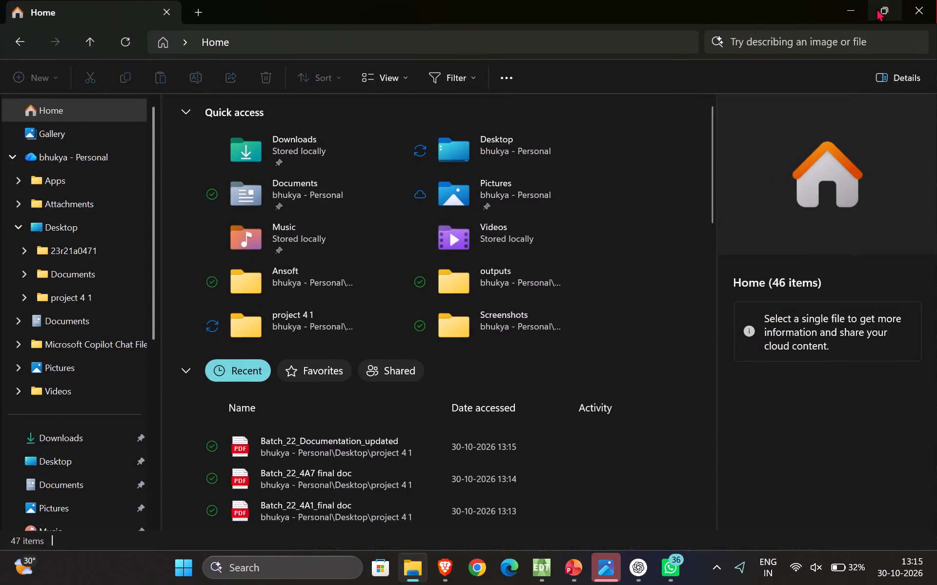
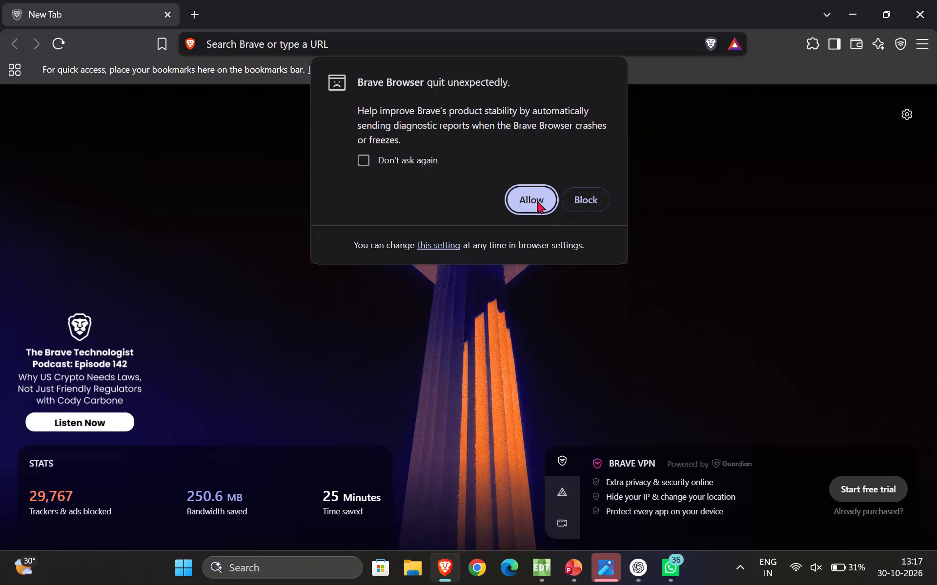
In Brave, decline the automatic sending of diagnostic reports when the browser crashes or freezes.
left_click(578, 200)
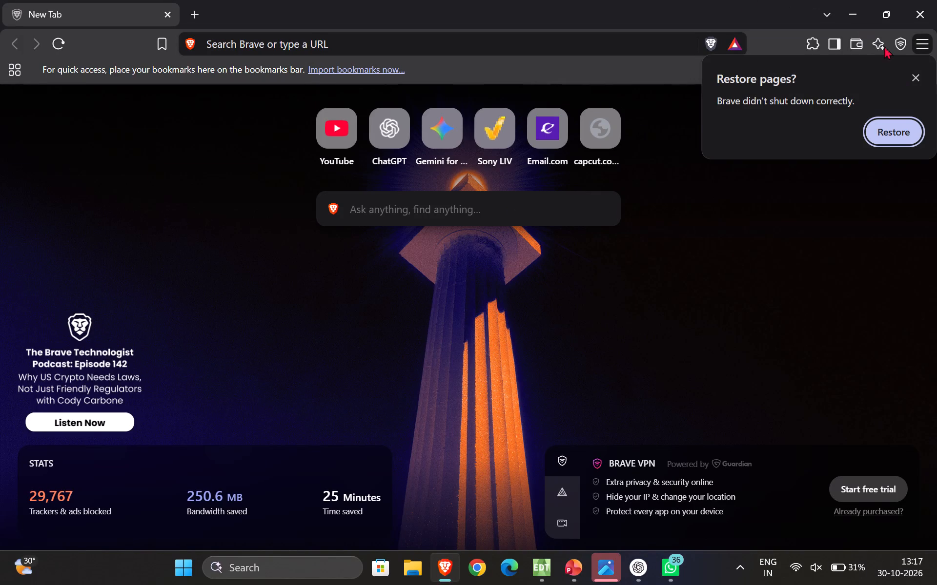
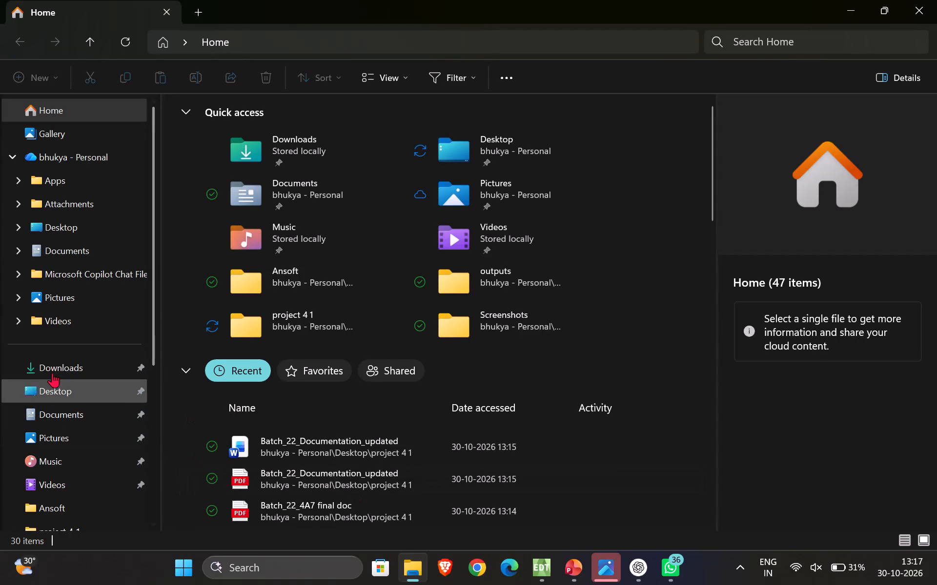
Create a new folder named "Project final docs" on the Desktop.
double_click(55, 390)
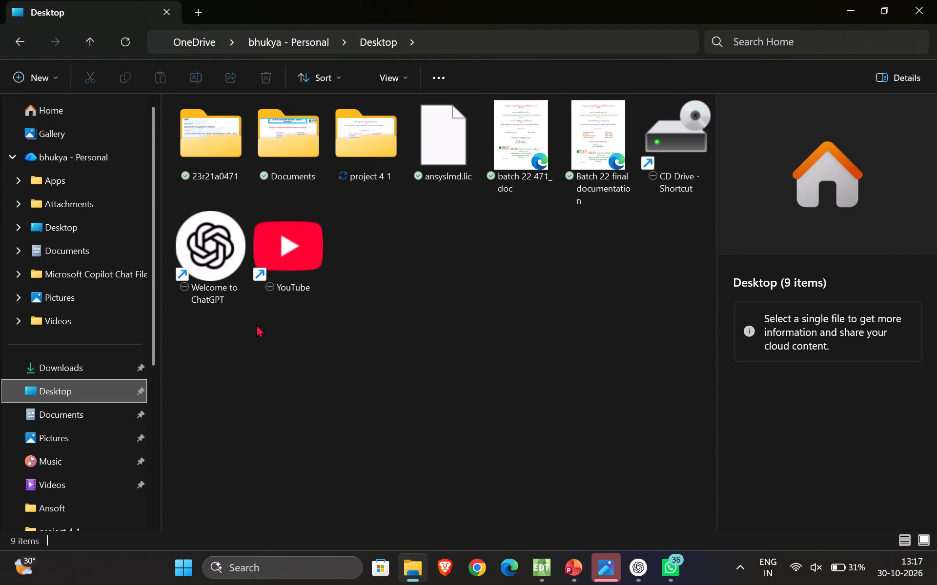
right_click(280, 356)
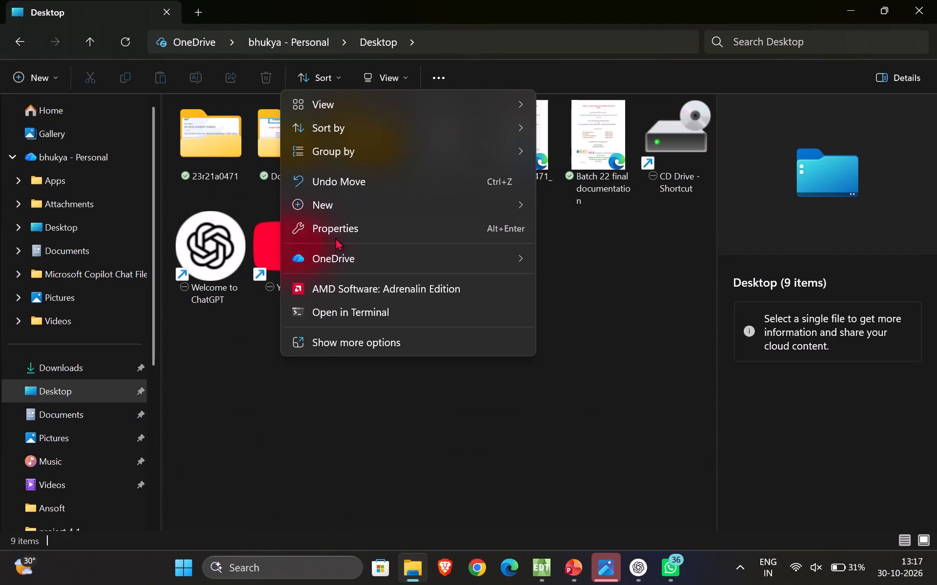
left_click(347, 207)
left_click(610, 208)
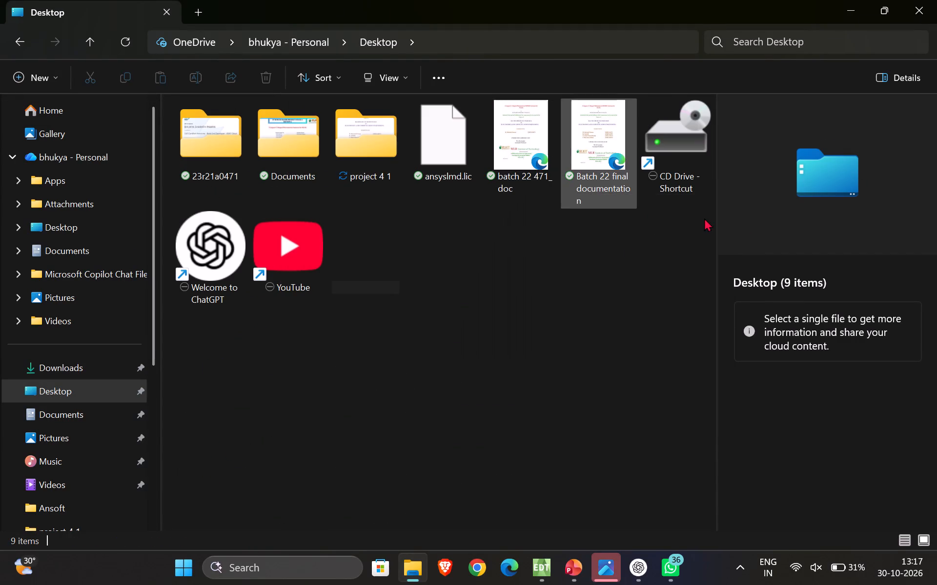
type("Project")
key("space")
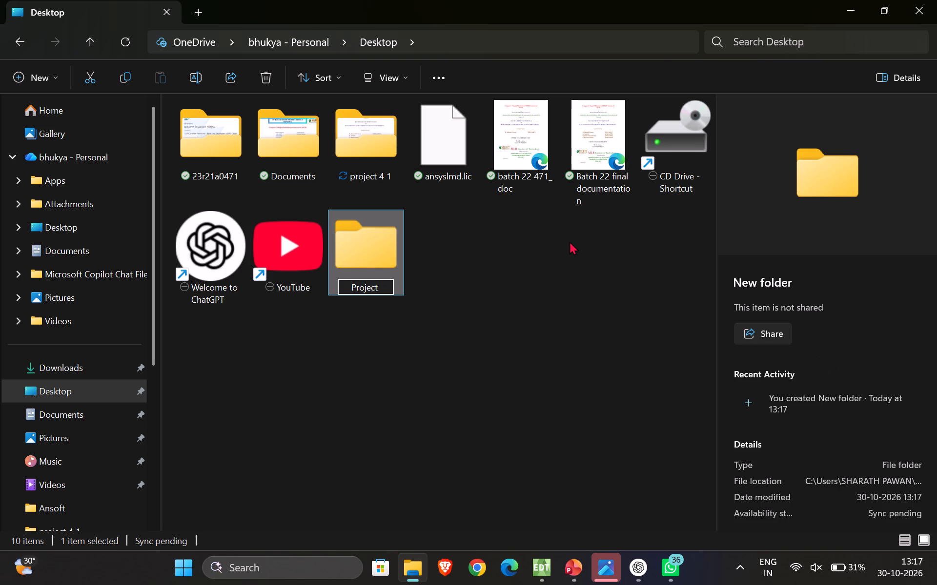
type("final doc")
key("space")
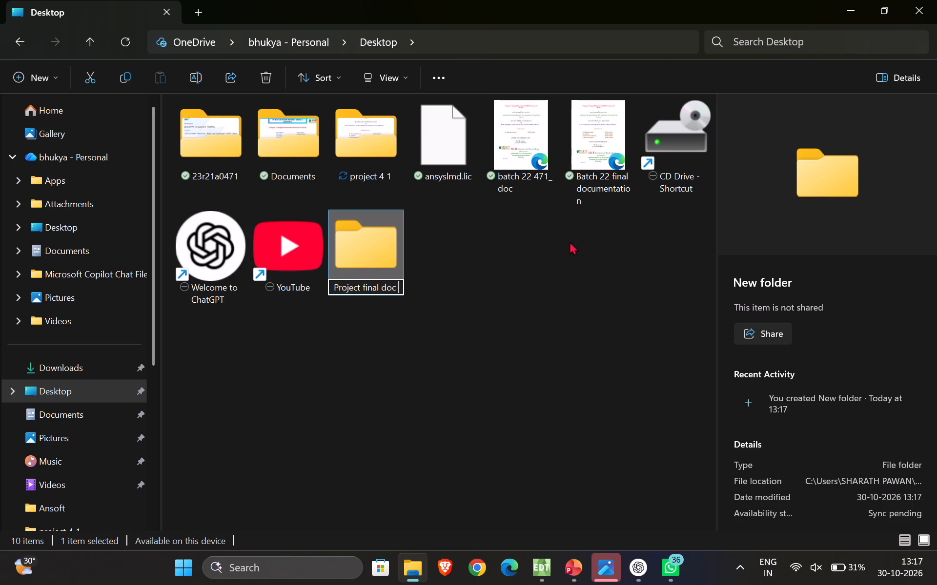
key("BackSpace")
type("s")
key("space")
key("Return")
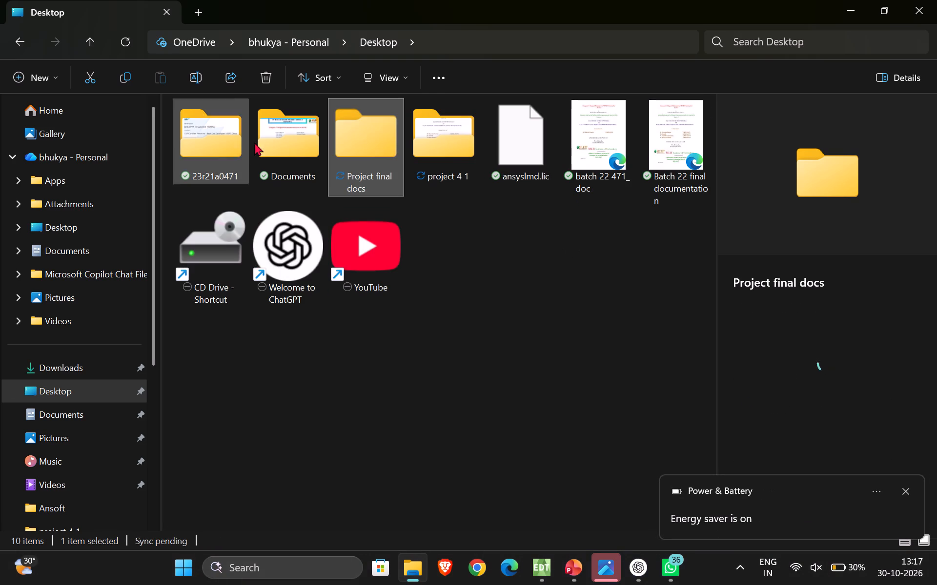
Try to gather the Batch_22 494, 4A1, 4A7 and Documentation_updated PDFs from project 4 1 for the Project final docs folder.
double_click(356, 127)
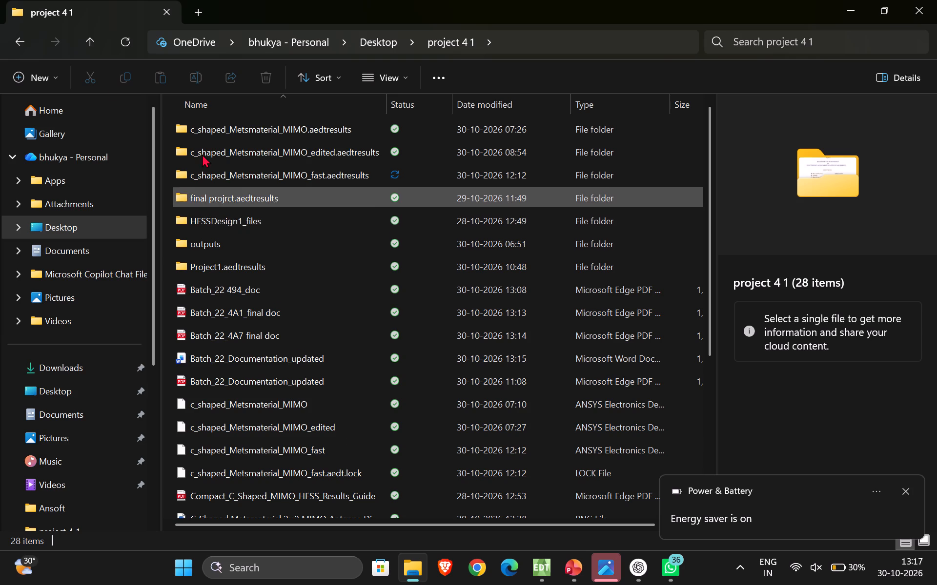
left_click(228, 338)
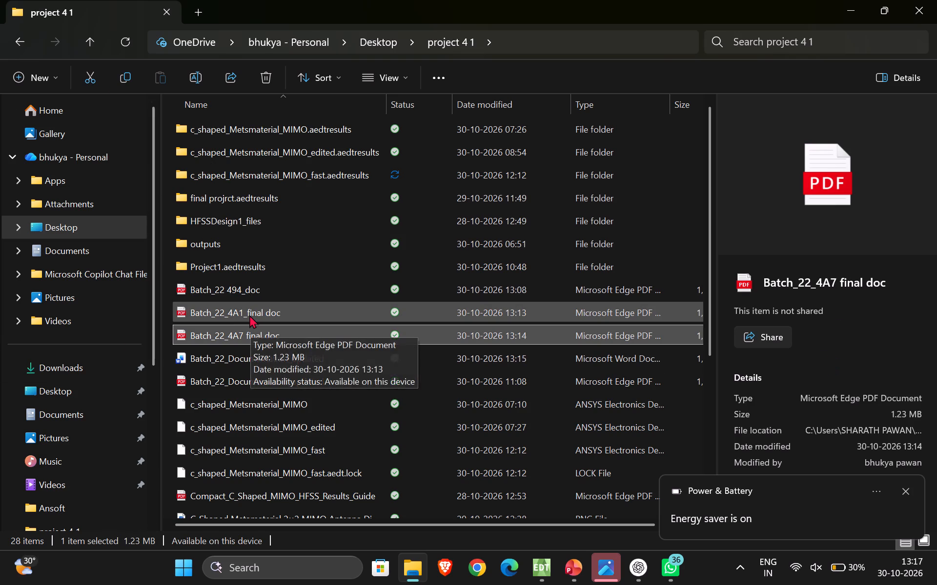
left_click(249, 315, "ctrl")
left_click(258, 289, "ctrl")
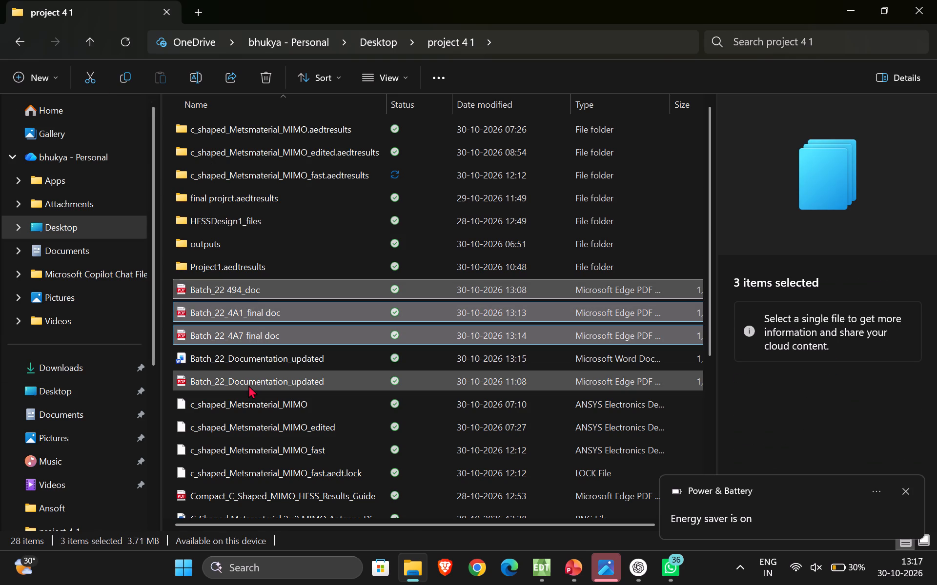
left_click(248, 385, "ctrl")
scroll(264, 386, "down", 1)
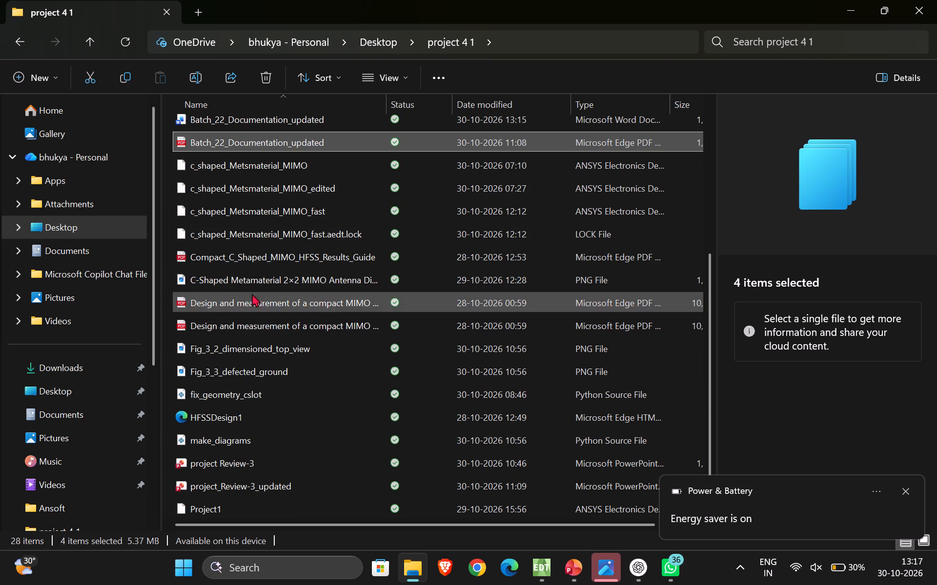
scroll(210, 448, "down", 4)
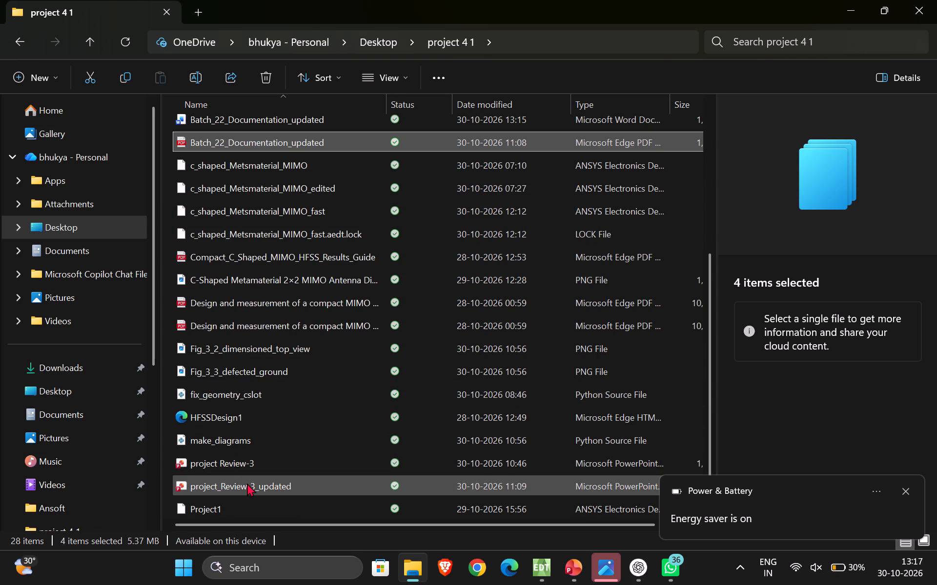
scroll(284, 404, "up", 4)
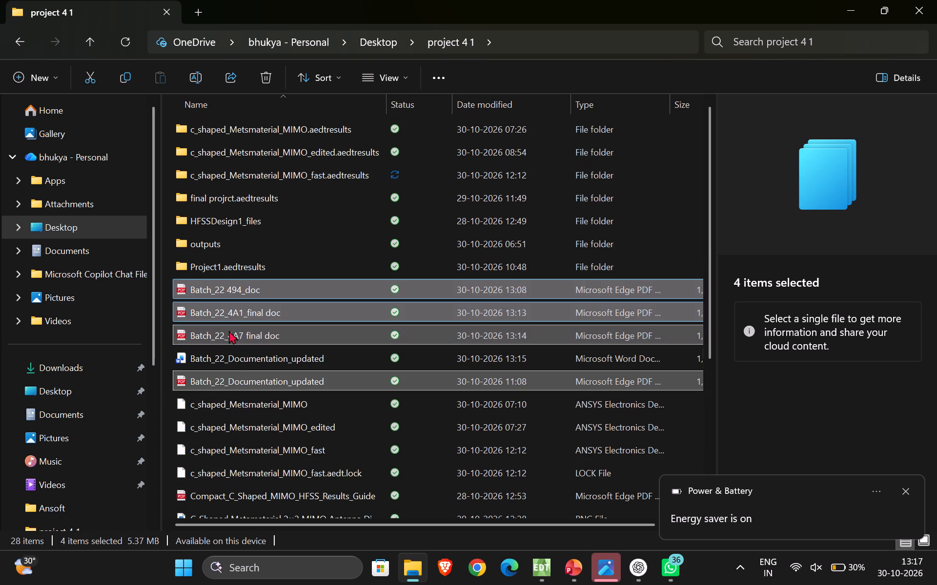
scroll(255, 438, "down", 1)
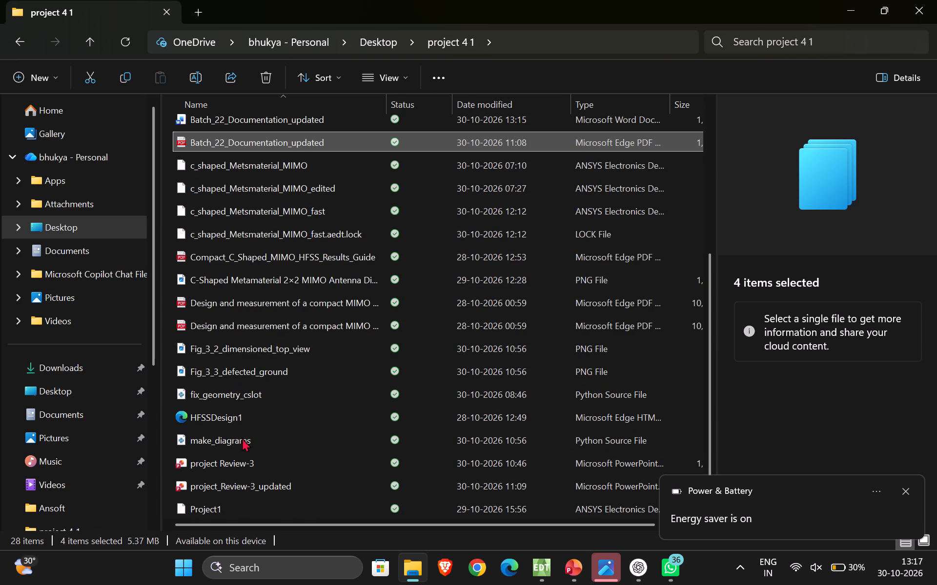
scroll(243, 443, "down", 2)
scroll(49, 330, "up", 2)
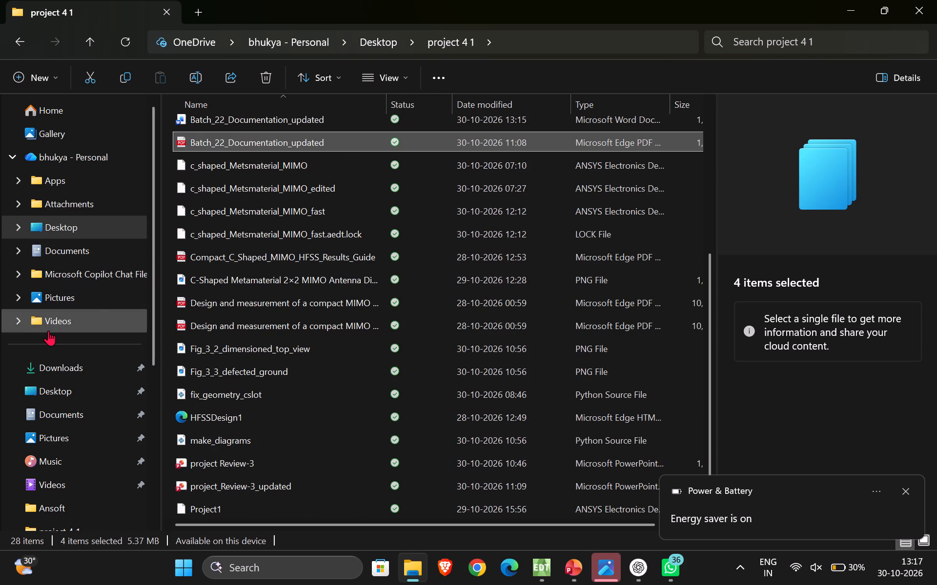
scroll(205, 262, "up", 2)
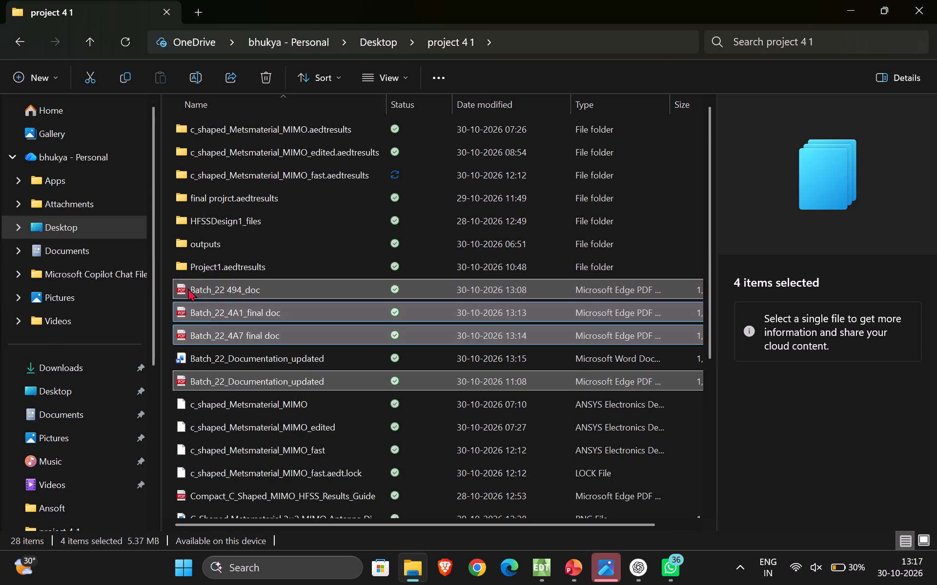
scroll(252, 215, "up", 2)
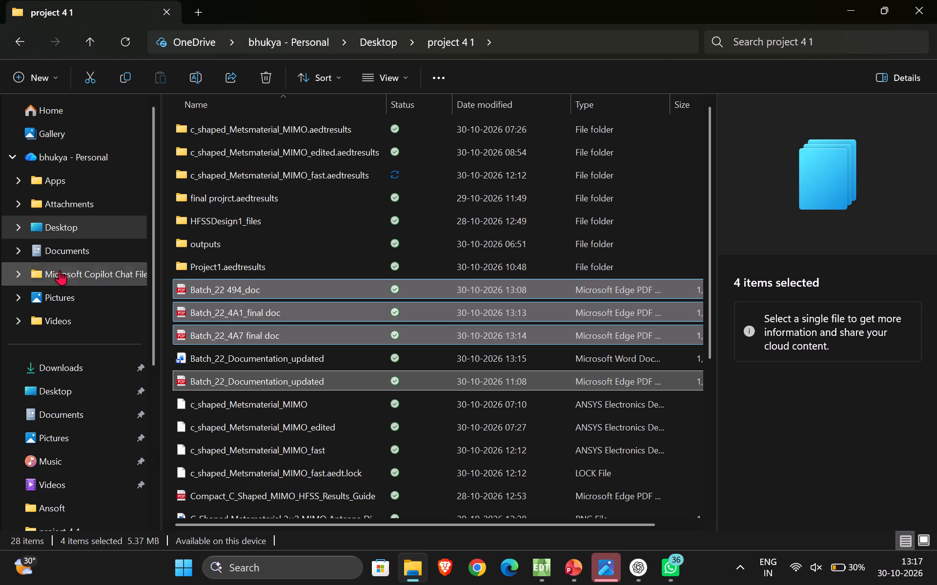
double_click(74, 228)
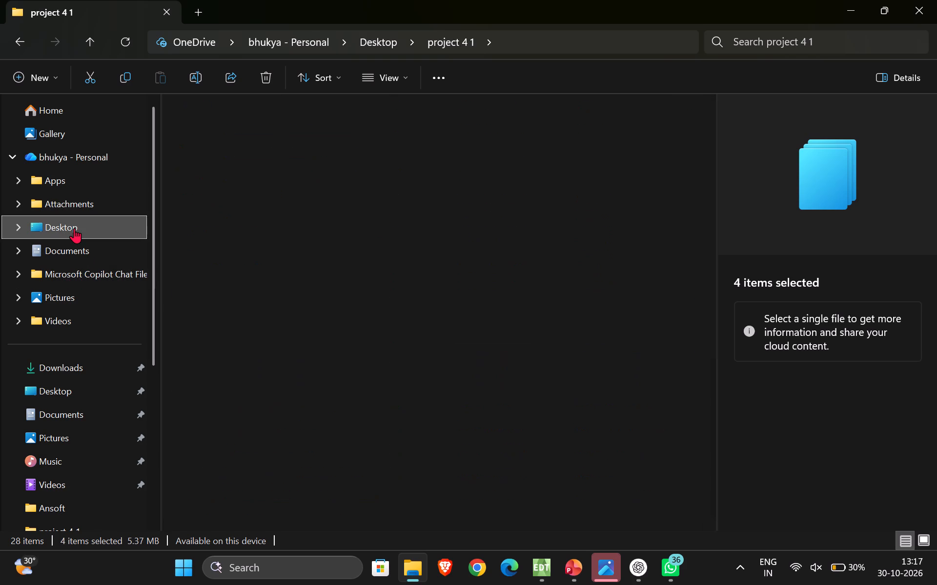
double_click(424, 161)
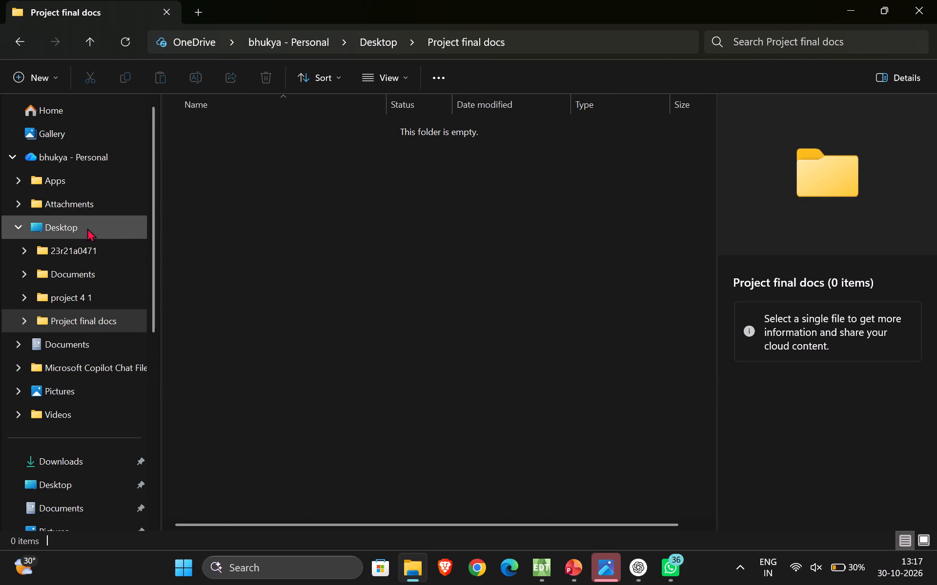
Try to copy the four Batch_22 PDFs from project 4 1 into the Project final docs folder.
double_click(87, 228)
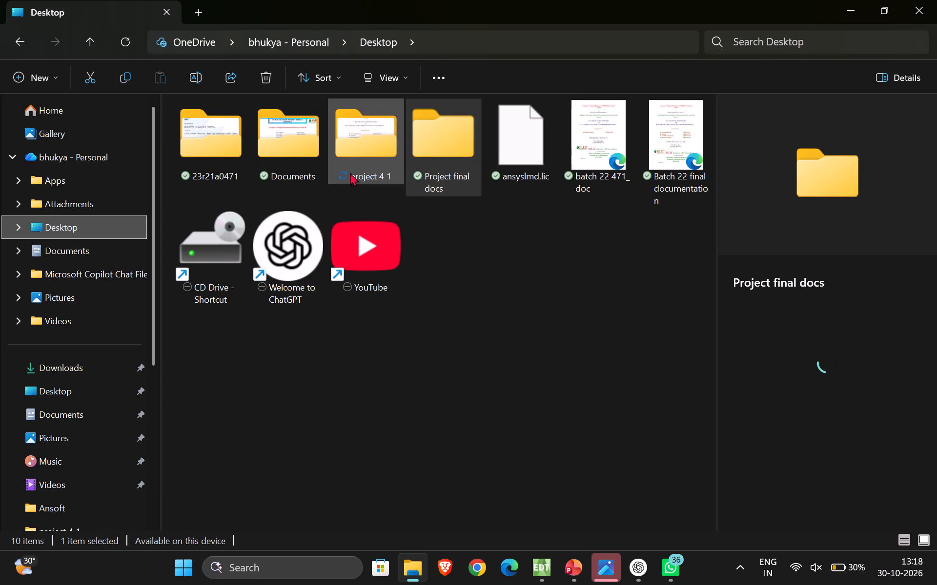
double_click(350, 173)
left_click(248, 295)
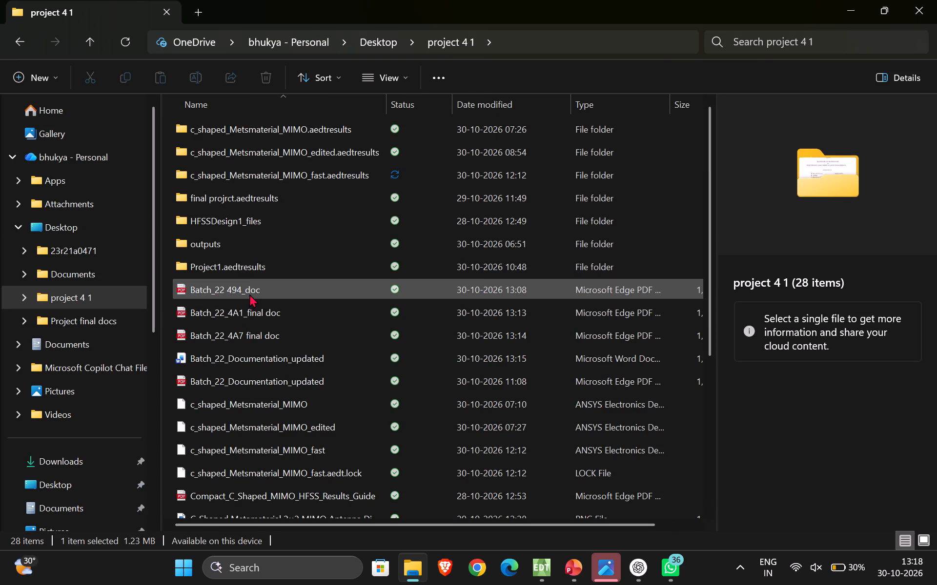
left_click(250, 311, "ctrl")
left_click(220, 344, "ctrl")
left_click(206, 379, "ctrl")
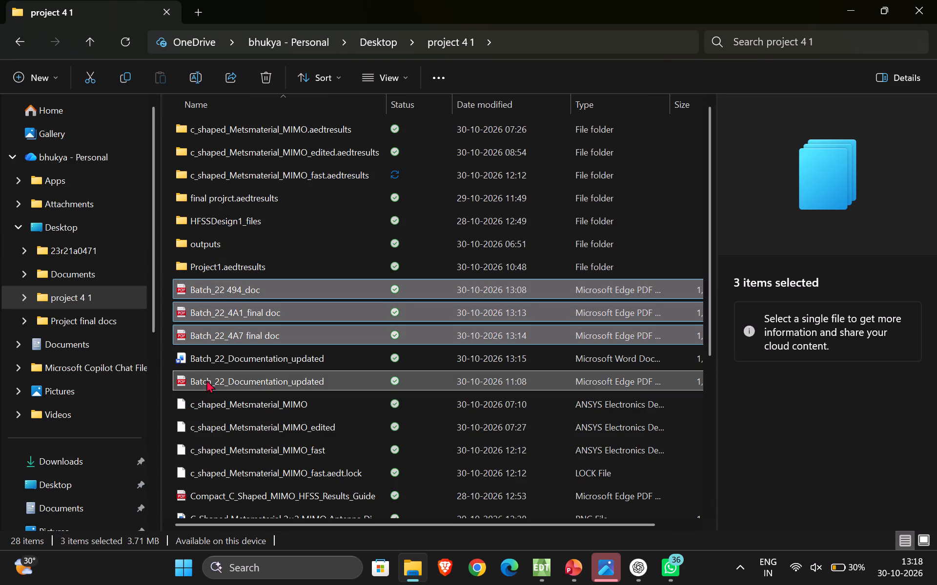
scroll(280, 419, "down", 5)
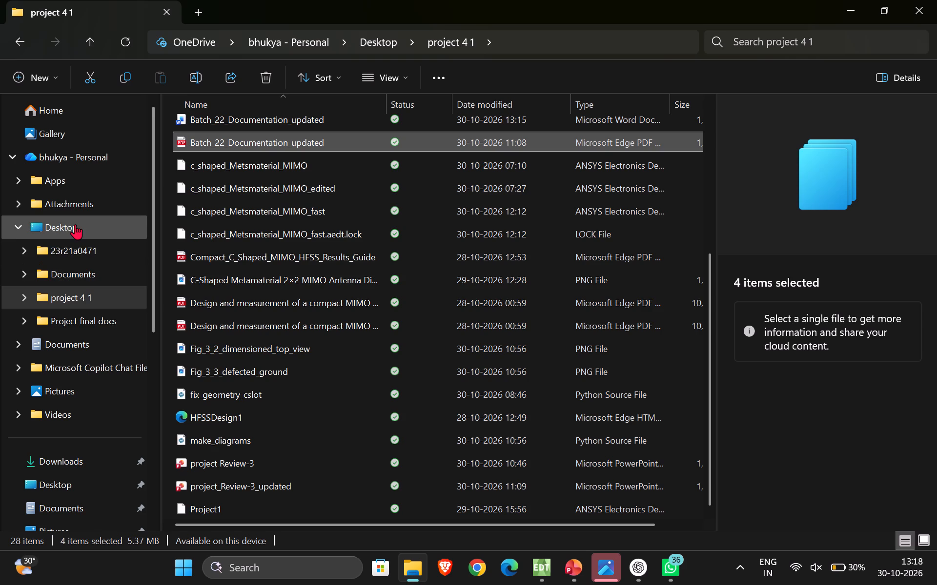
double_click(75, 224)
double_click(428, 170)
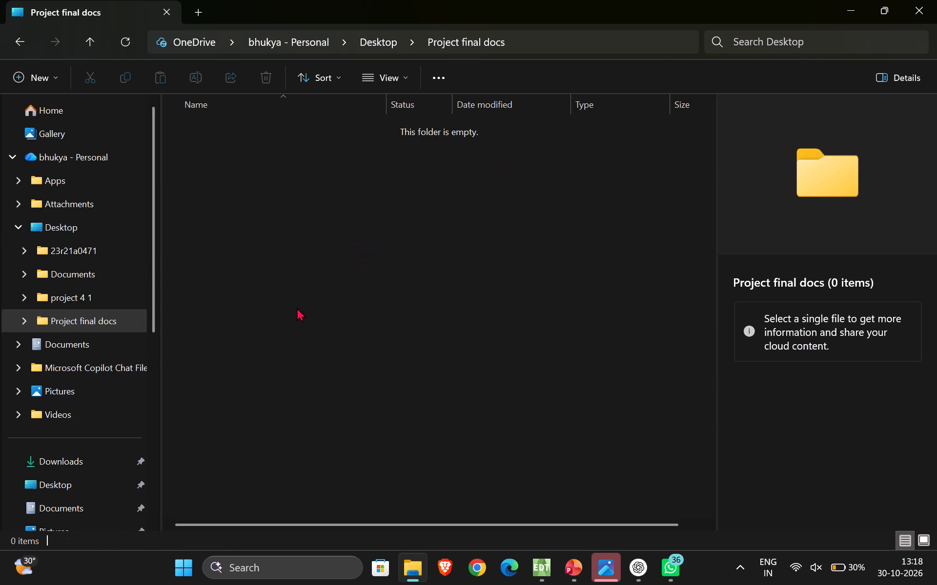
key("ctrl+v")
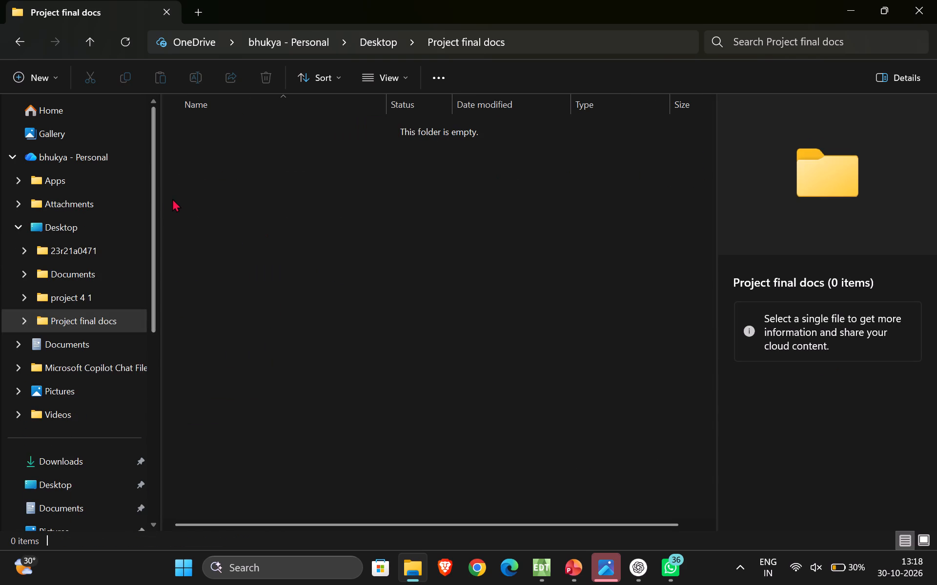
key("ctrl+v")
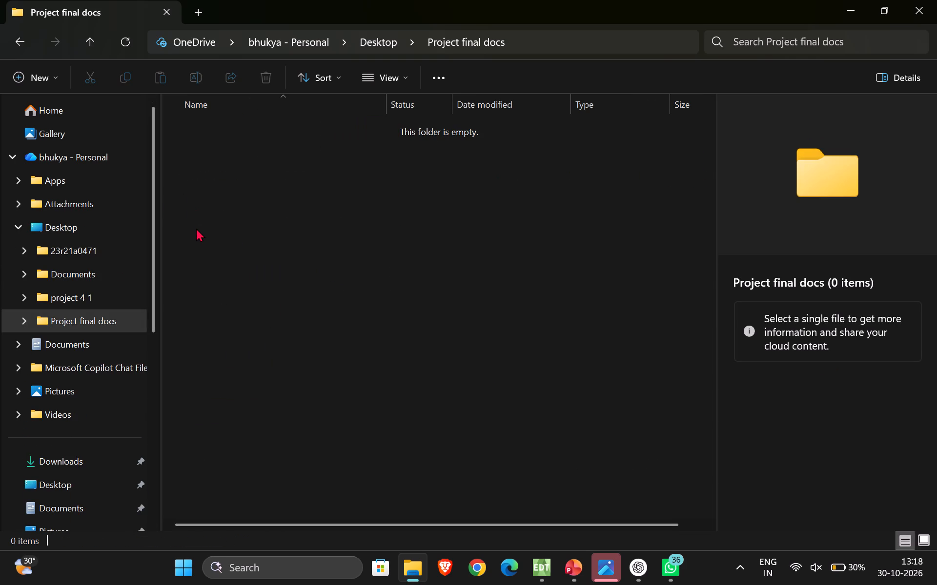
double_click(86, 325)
Copy the Batch_22 494, 4A1, 4A7 and Documentation_updated PDFs from project 4 1 into the Project final docs folder.
double_click(80, 296)
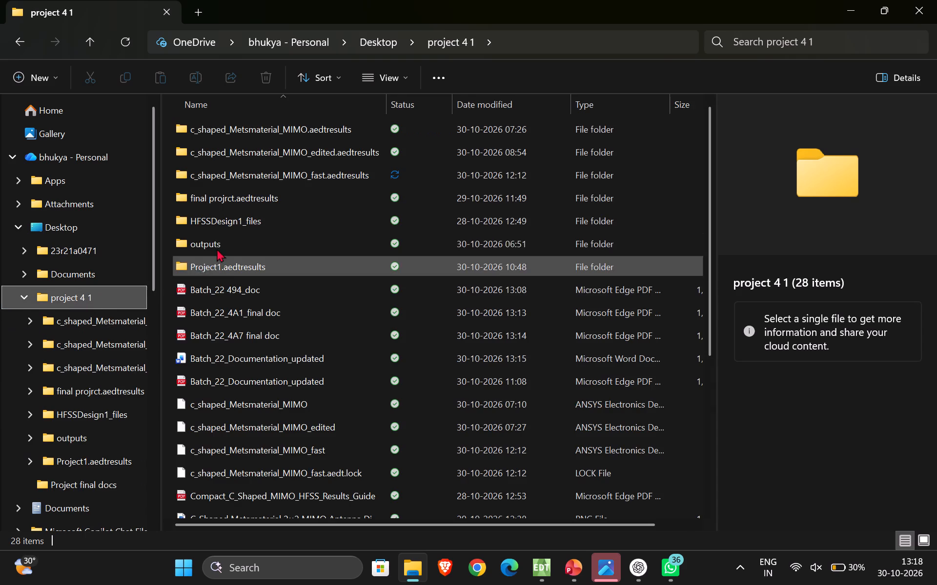
left_click(197, 282)
left_click(198, 303)
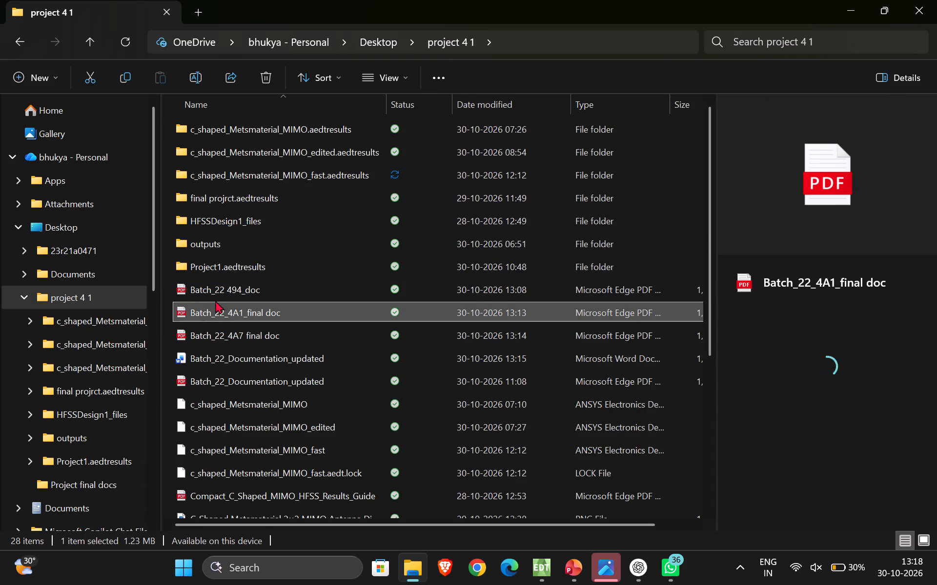
left_click(212, 289, "ctrl")
left_click(204, 329, "ctrl")
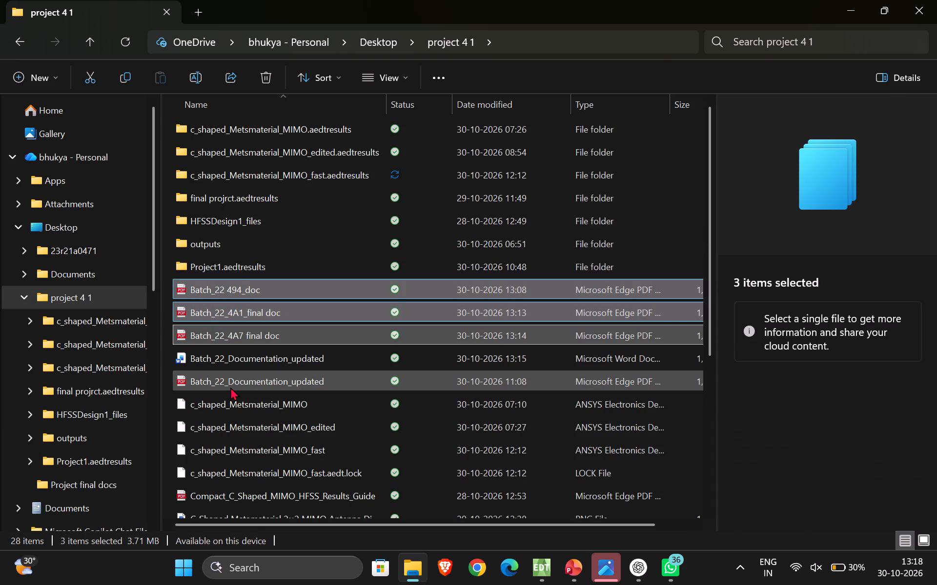
left_click(230, 387, "ctrl")
scroll(243, 391, "down", 4)
key("ctrl+c")
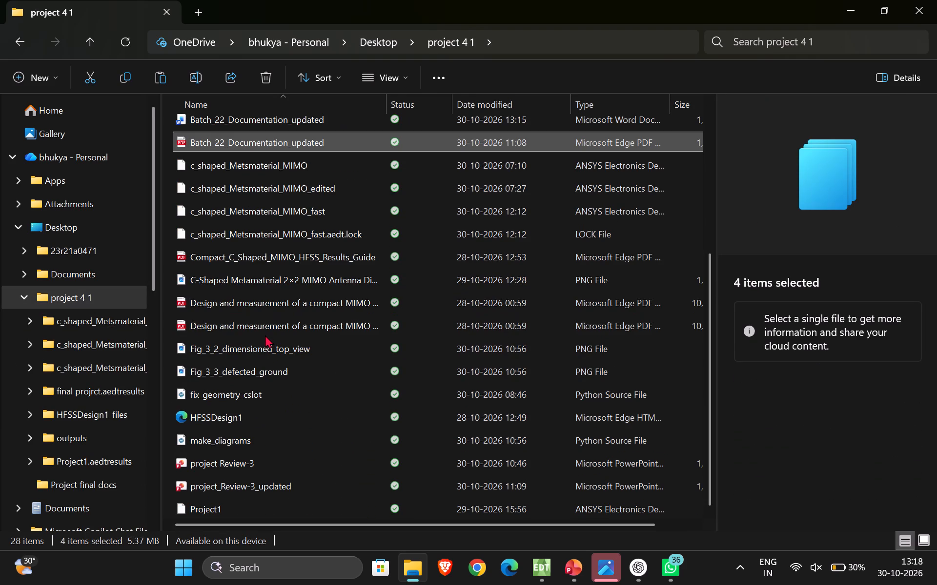
key("ctrl+c")
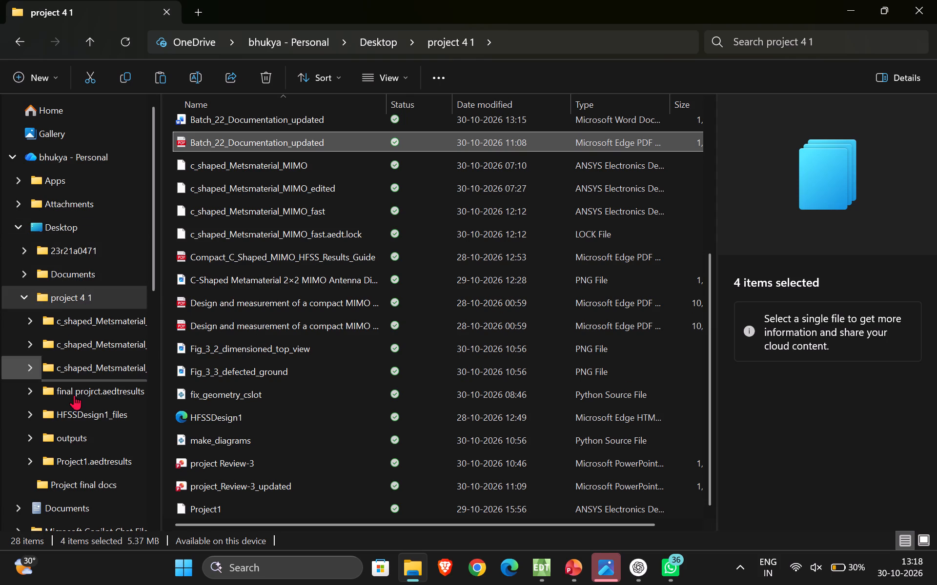
double_click(74, 228)
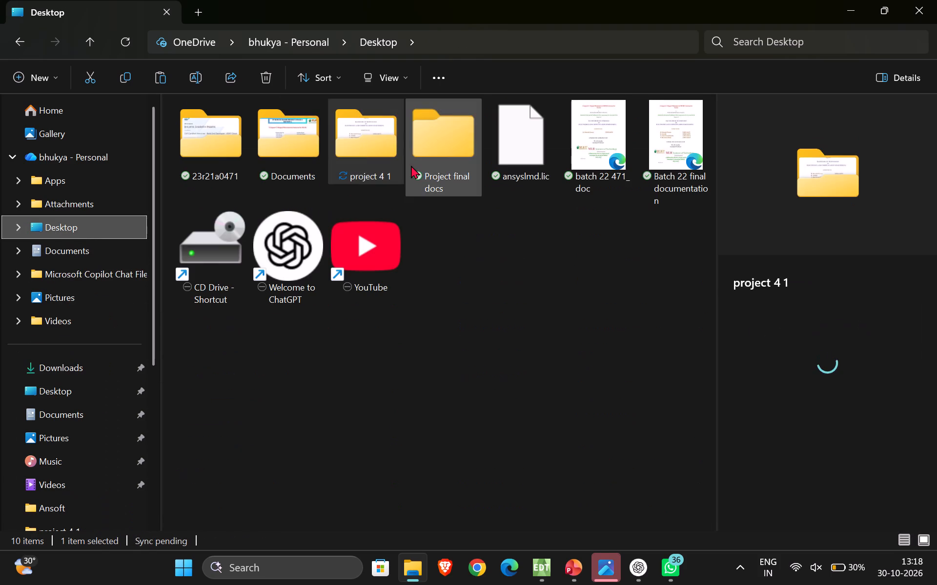
double_click(411, 165)
key("ctrl+v")
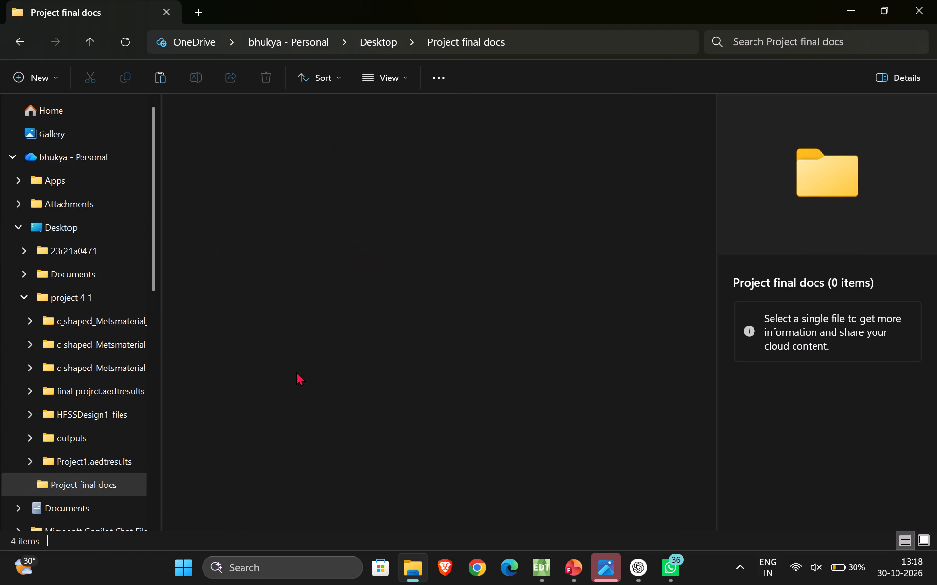
left_click(221, 250)
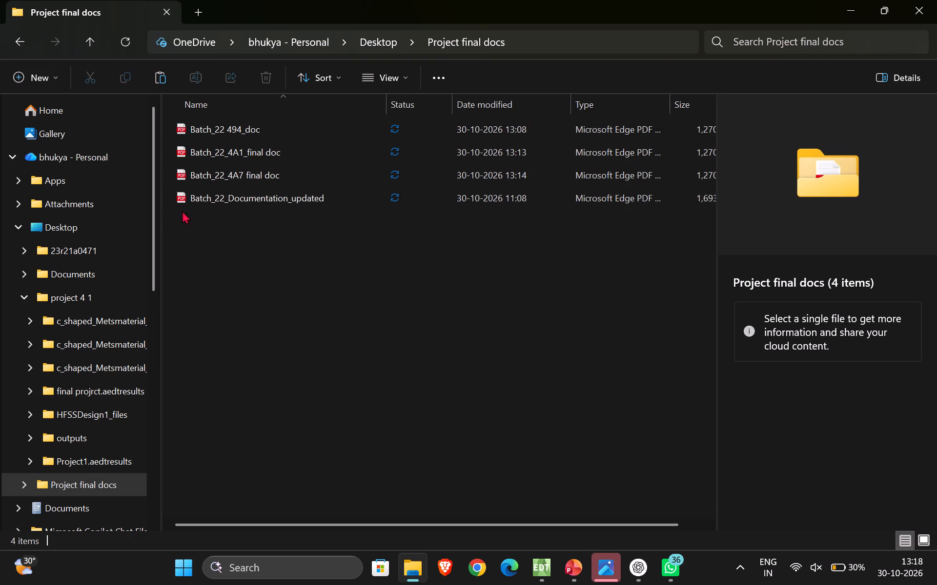
Copy the batch 22 471_ doc PDF from the Desktop into the Project final docs folder.
double_click(80, 118)
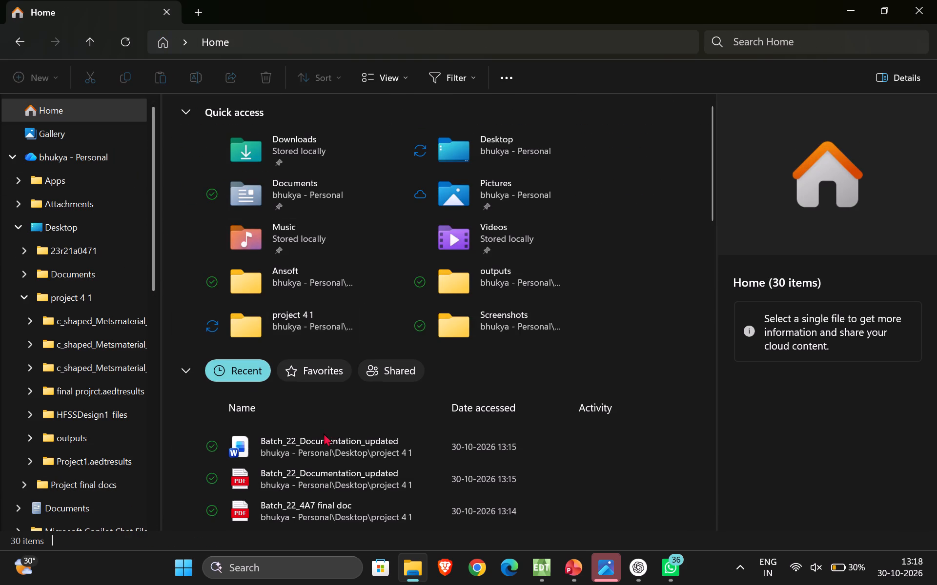
left_click(315, 510)
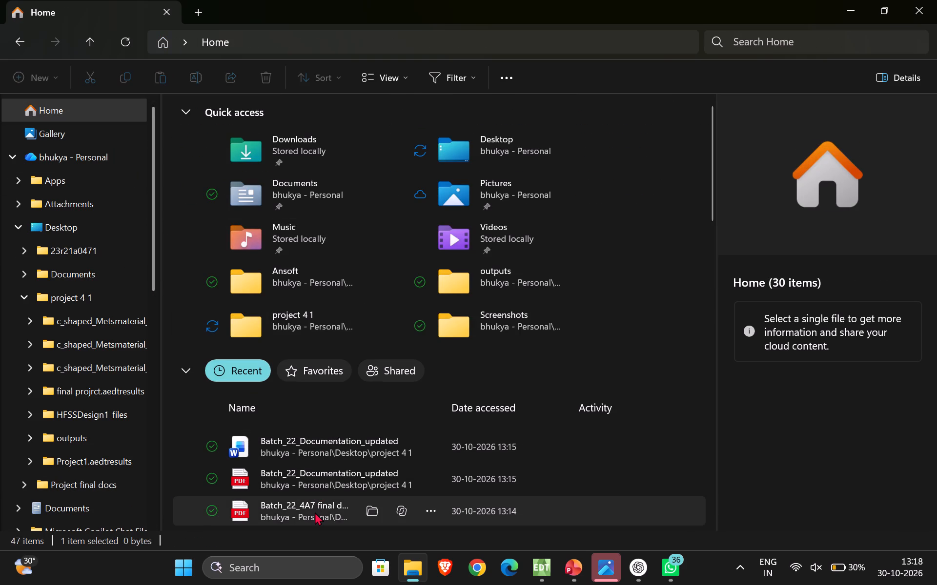
double_click(79, 220)
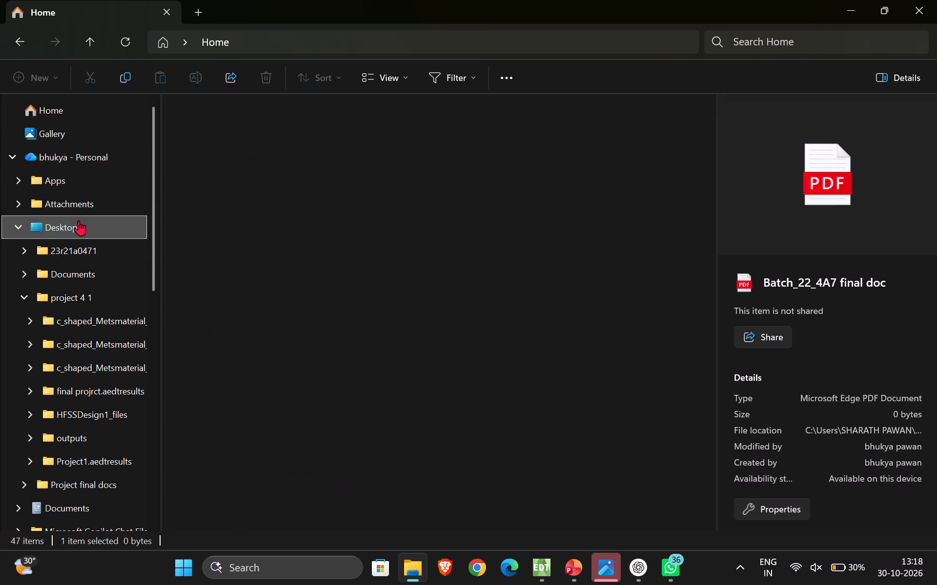
double_click(446, 158)
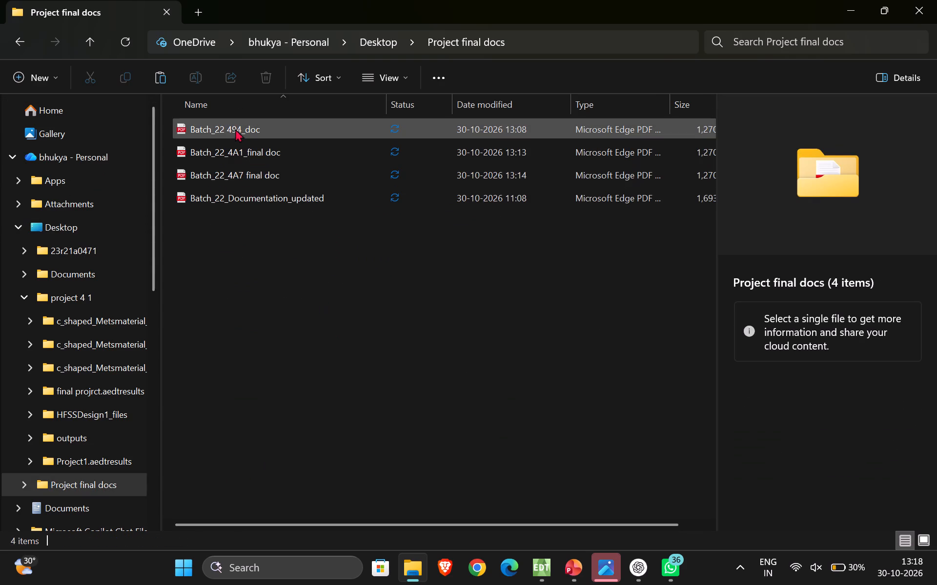
double_click(81, 238)
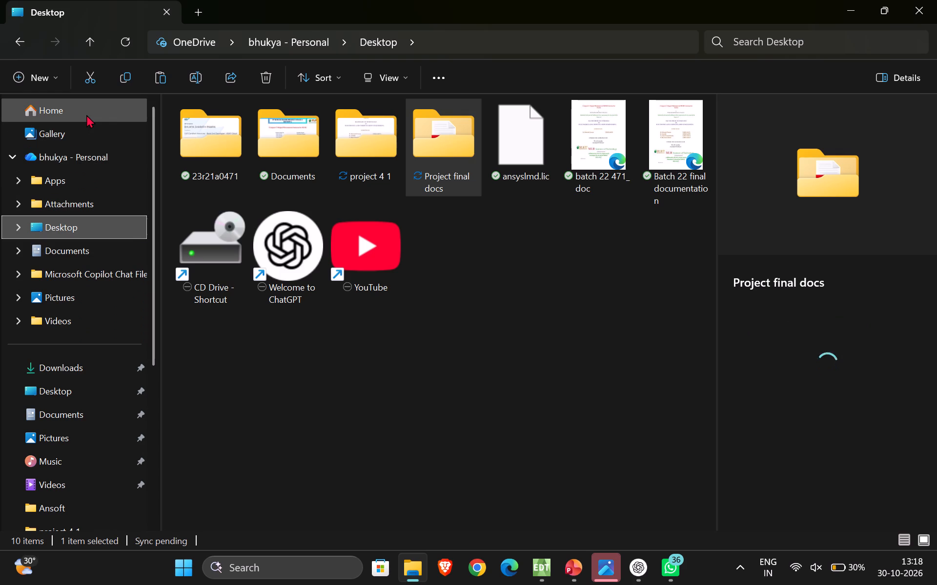
left_click(86, 115)
left_click(86, 110)
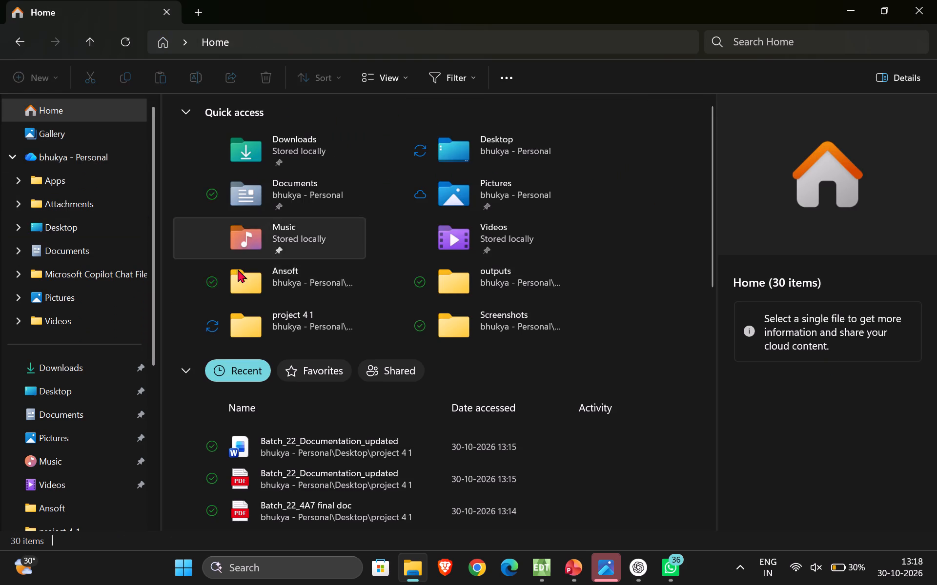
scroll(266, 352, "down", 1)
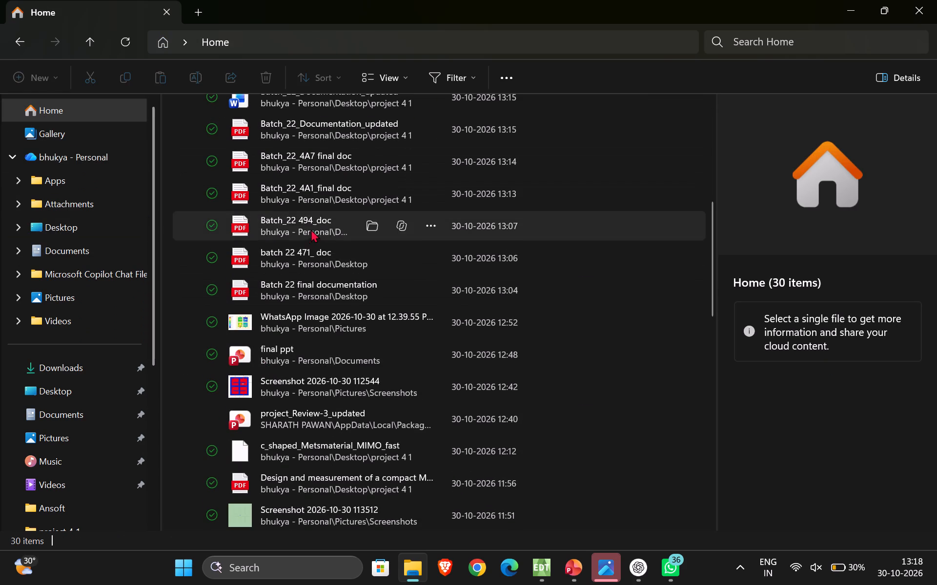
left_click(295, 256)
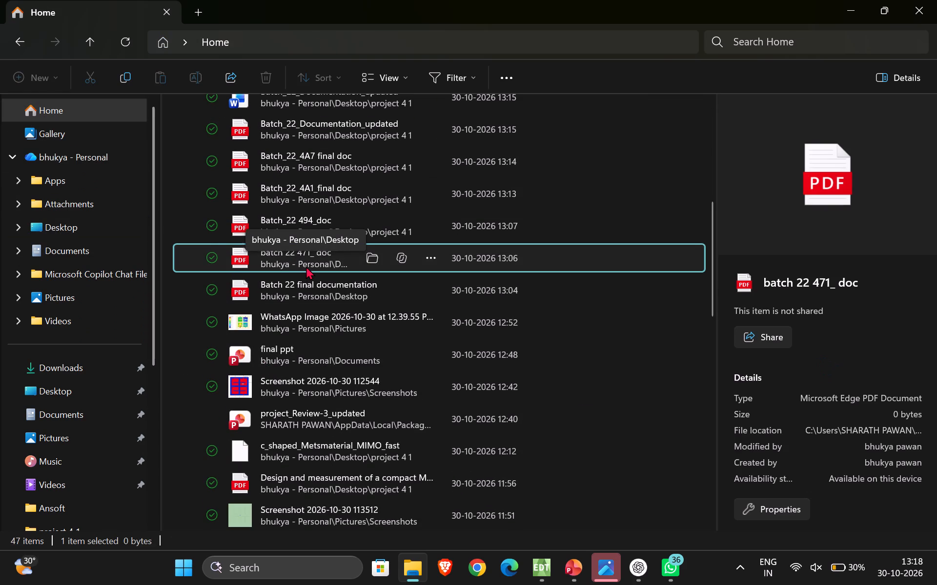
key("ctrl+c")
left_click(457, 258)
right_click(457, 258)
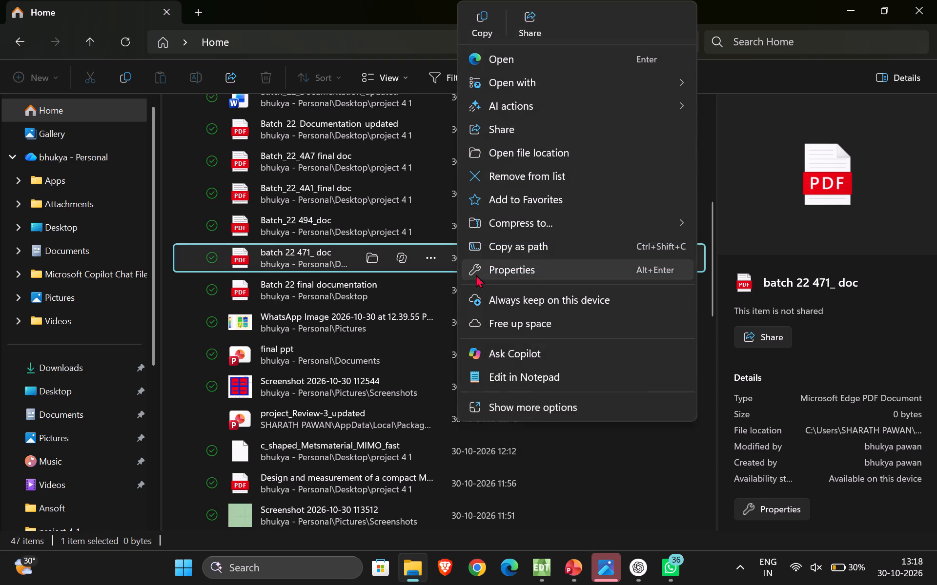
left_click(545, 157)
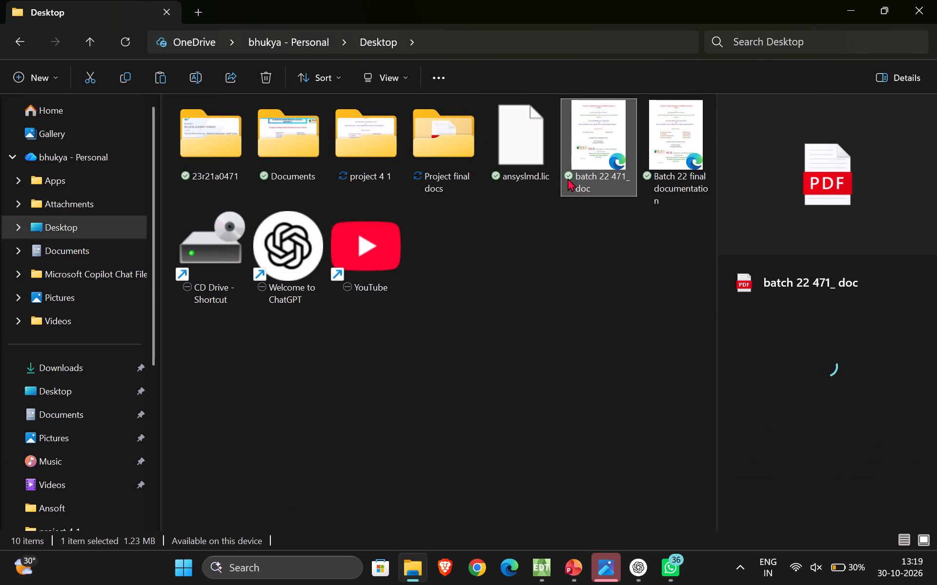
right_click(568, 178)
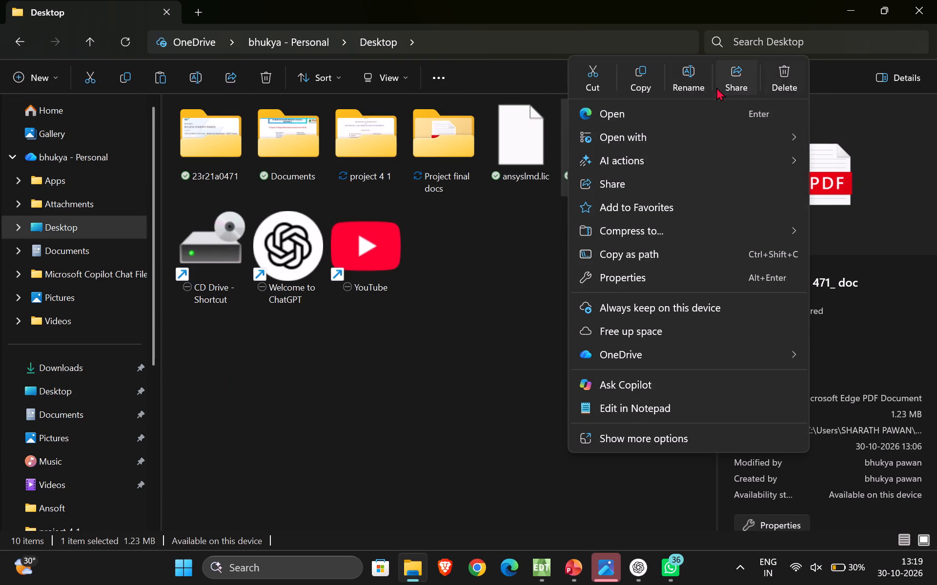
left_click(651, 78)
double_click(420, 150)
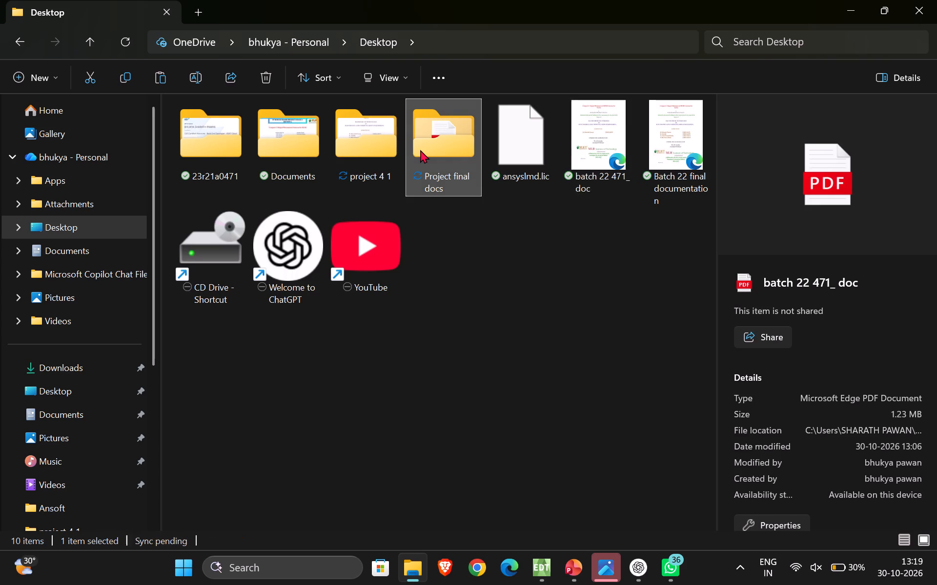
key("ctrl+v")
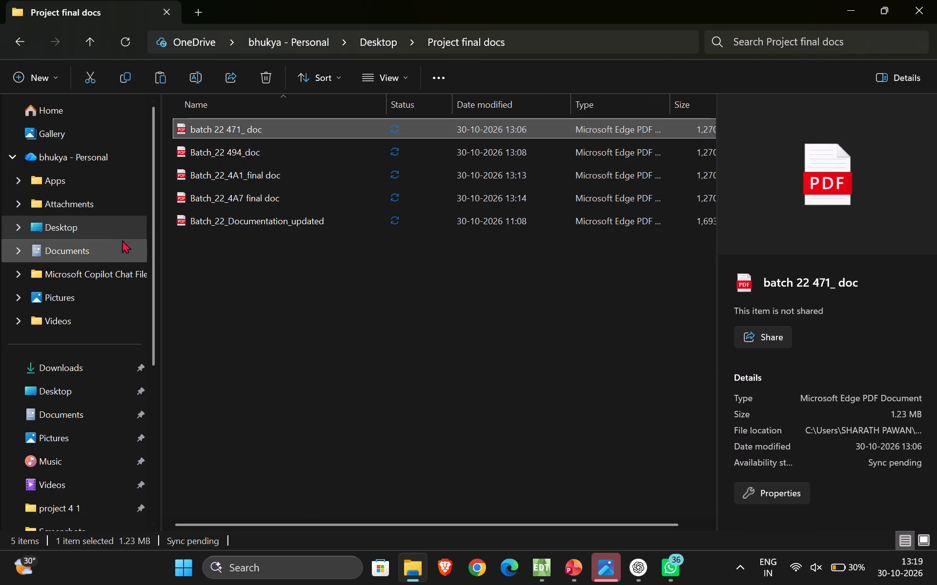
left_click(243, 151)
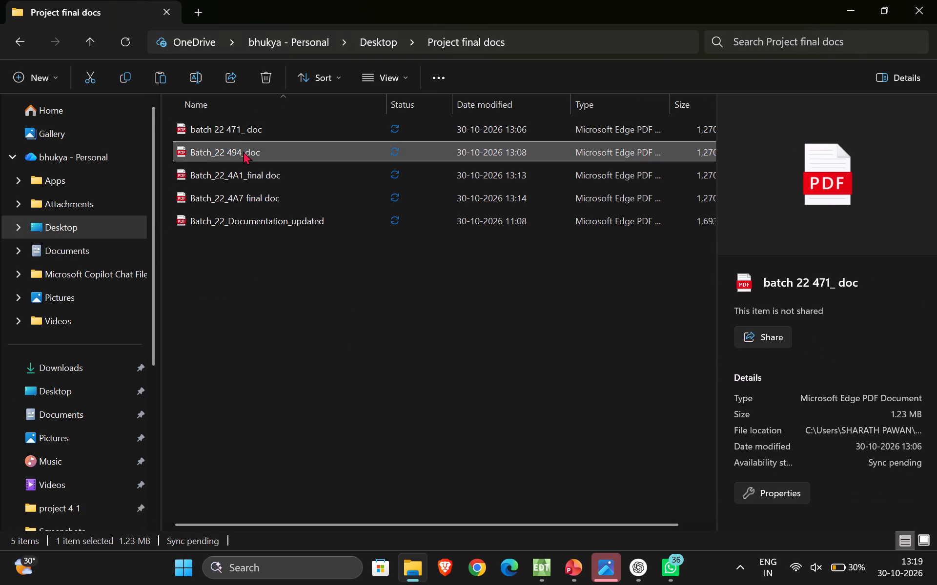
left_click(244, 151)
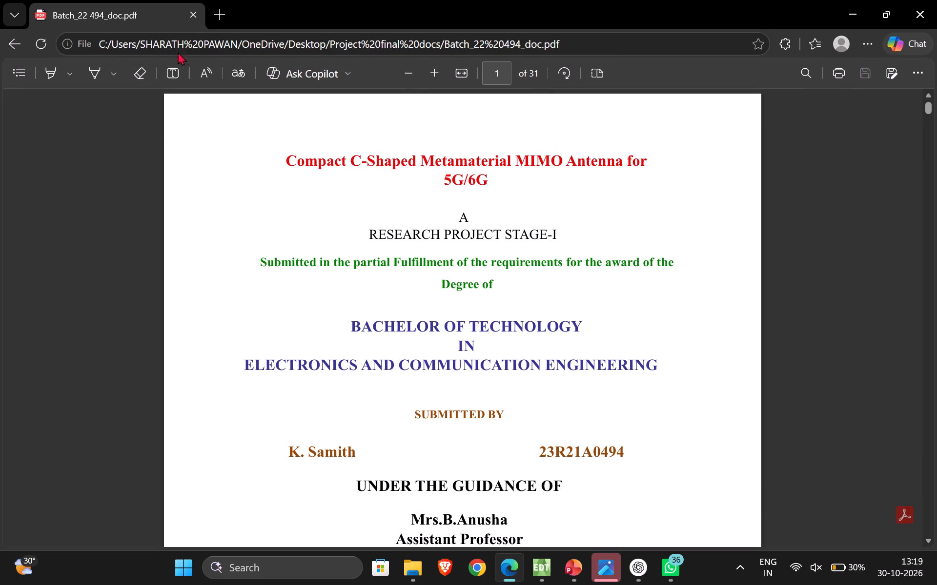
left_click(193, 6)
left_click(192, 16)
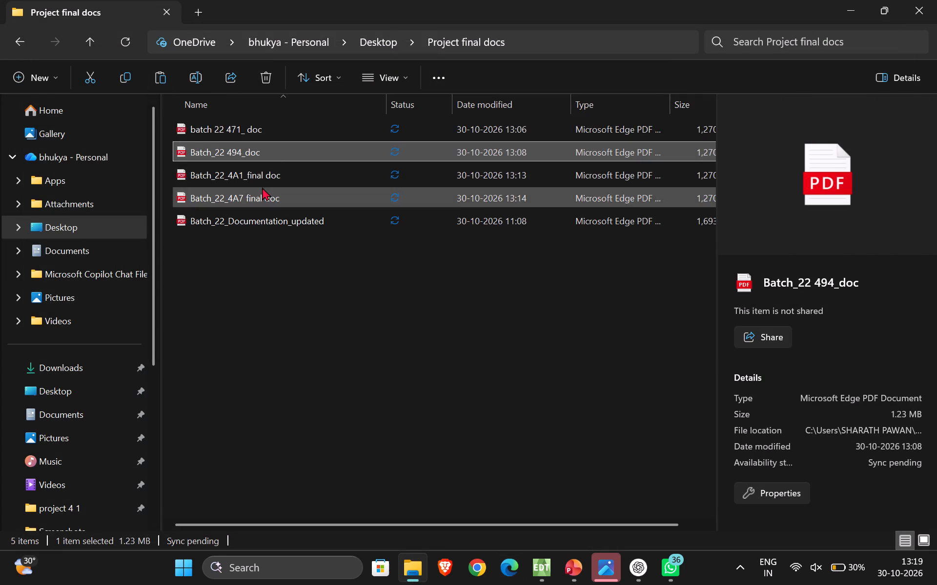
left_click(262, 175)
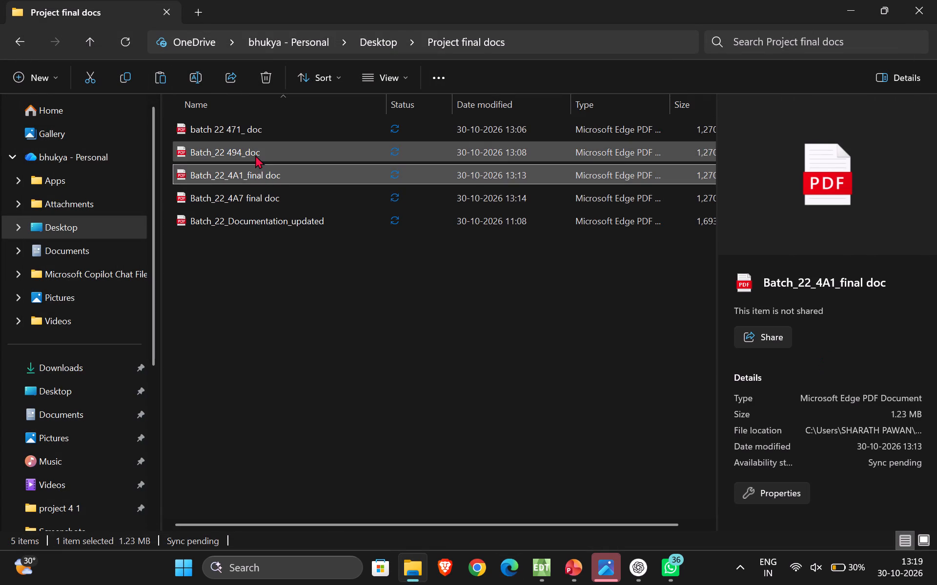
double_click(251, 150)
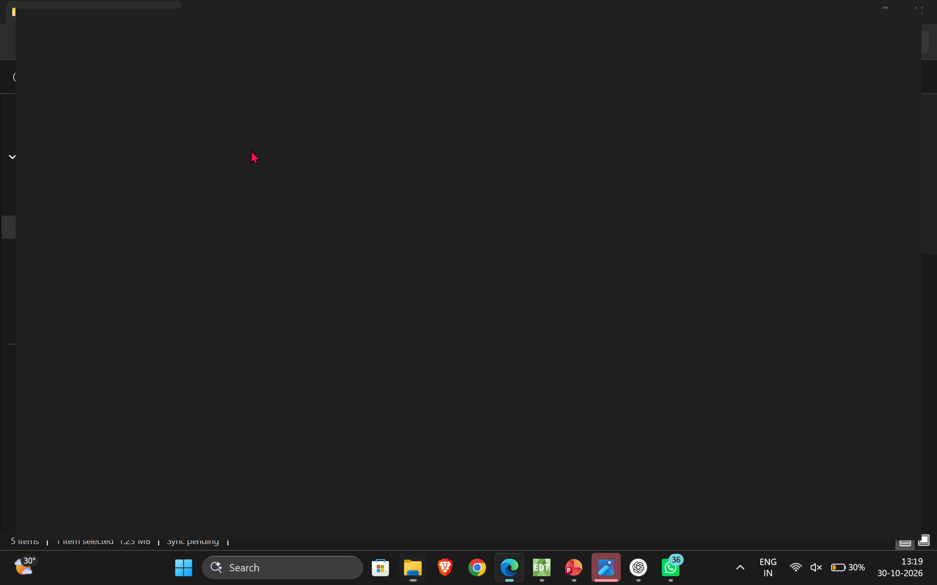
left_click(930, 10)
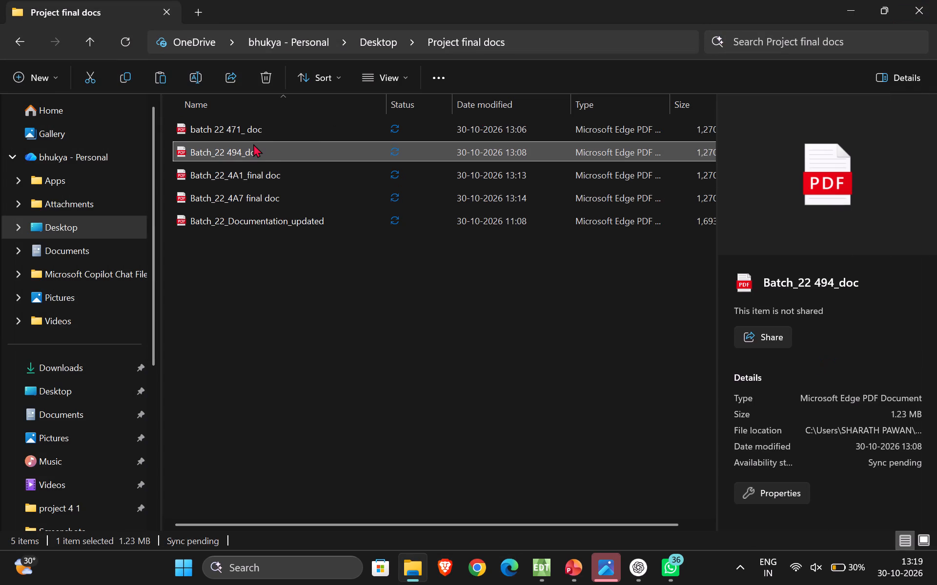
Rename the Batch_22 494_doc PDF in Project final docs, replacing "doc" after the underscore with "final ".
left_click(253, 144)
left_click(261, 148)
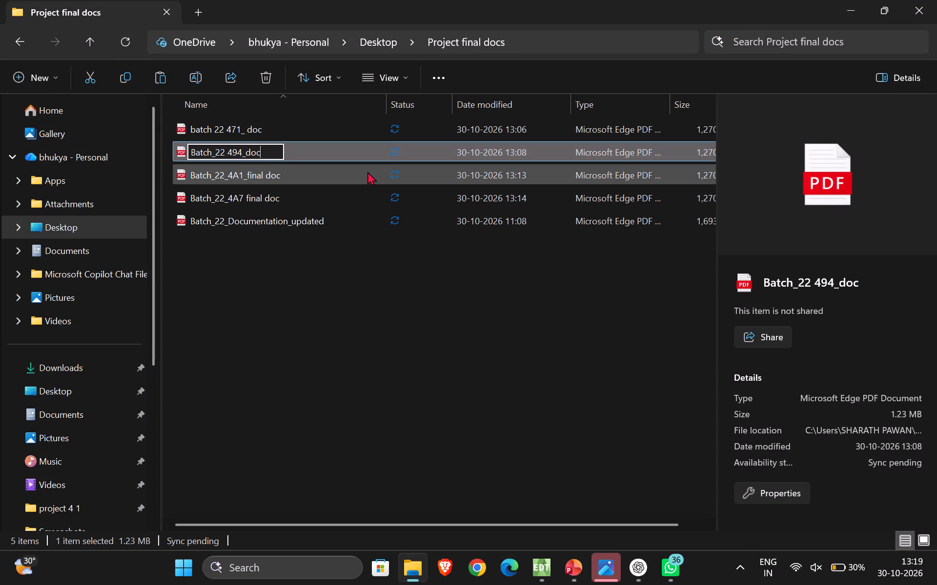
key("BackSpace")
key("BackSpace")
key("BackSpace")
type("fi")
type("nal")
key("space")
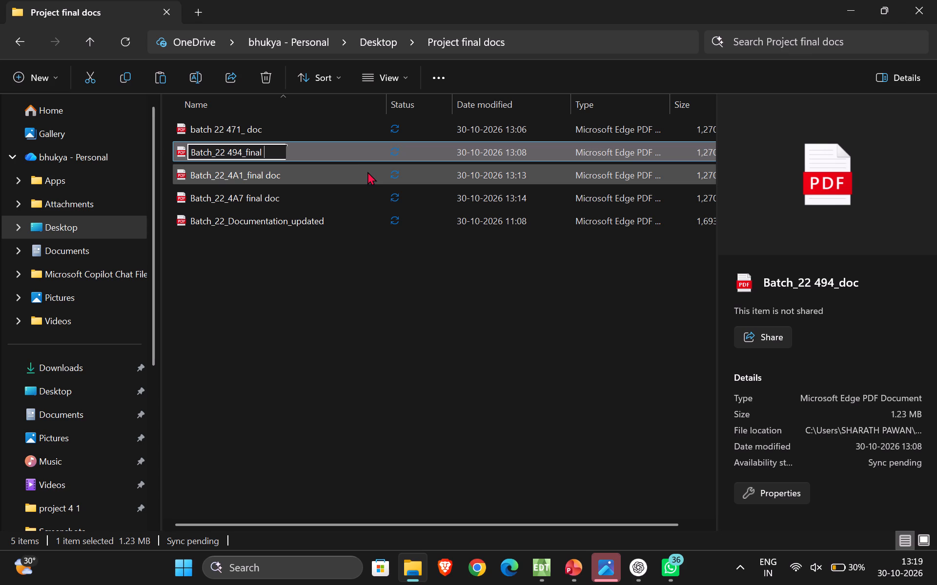
Finish renaming the Batch_22 494 PDF as "Batch_22 494_final doc".
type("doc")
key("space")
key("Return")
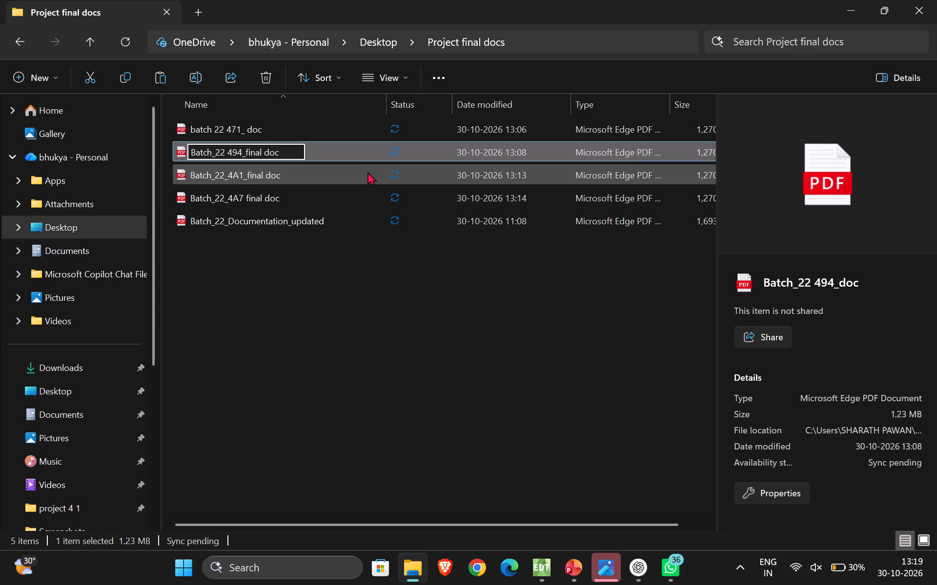
Rename the "batch 22 471_ doc" PDF as "batch 22 471_final doc".
left_click(271, 122)
left_click(258, 125)
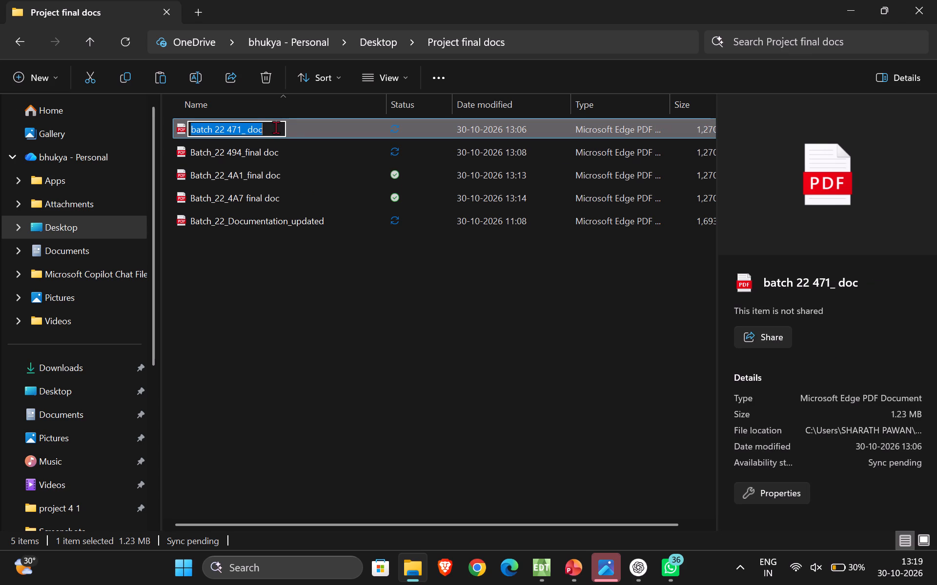
left_click(256, 130)
left_click(278, 130)
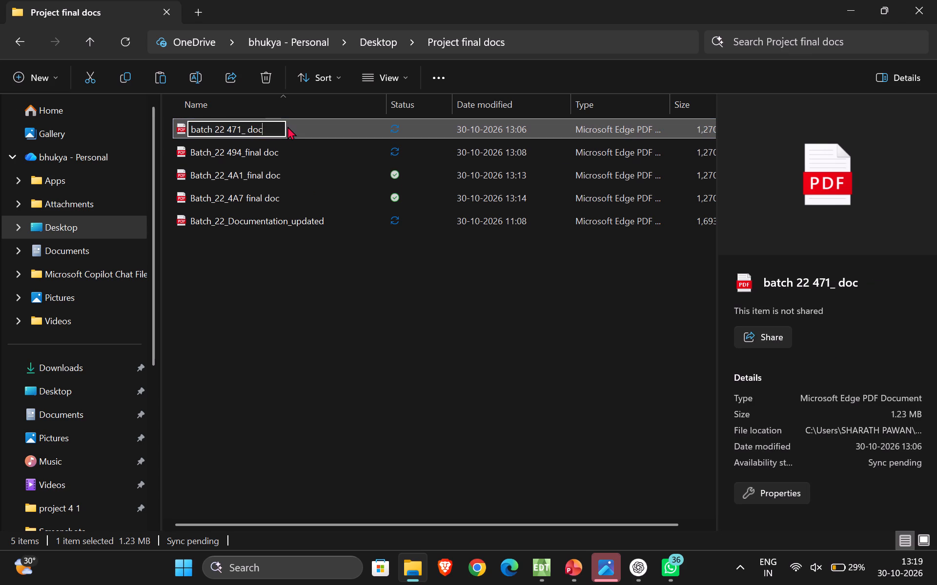
key("BackSpace")
key("BackSpace")
key("BackSpace")
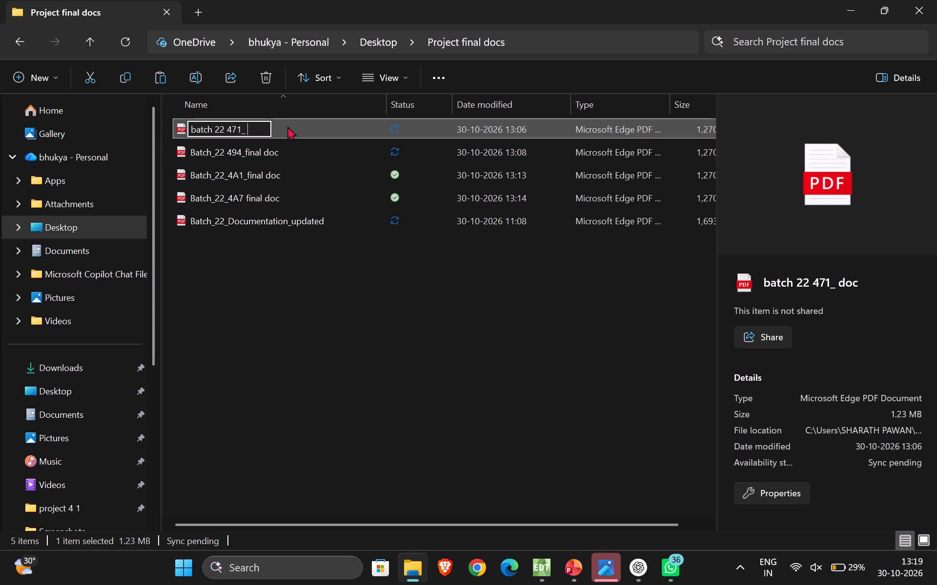
key("BackSpace")
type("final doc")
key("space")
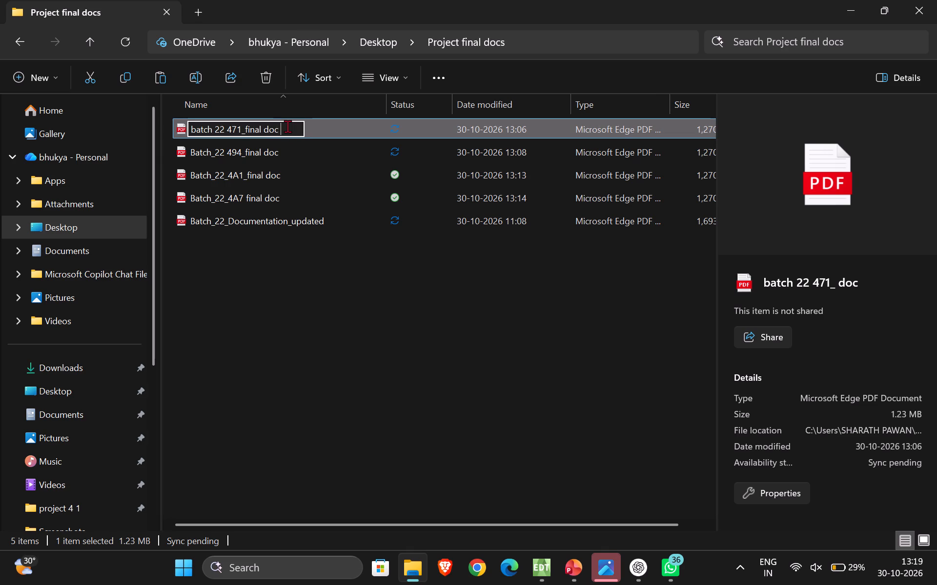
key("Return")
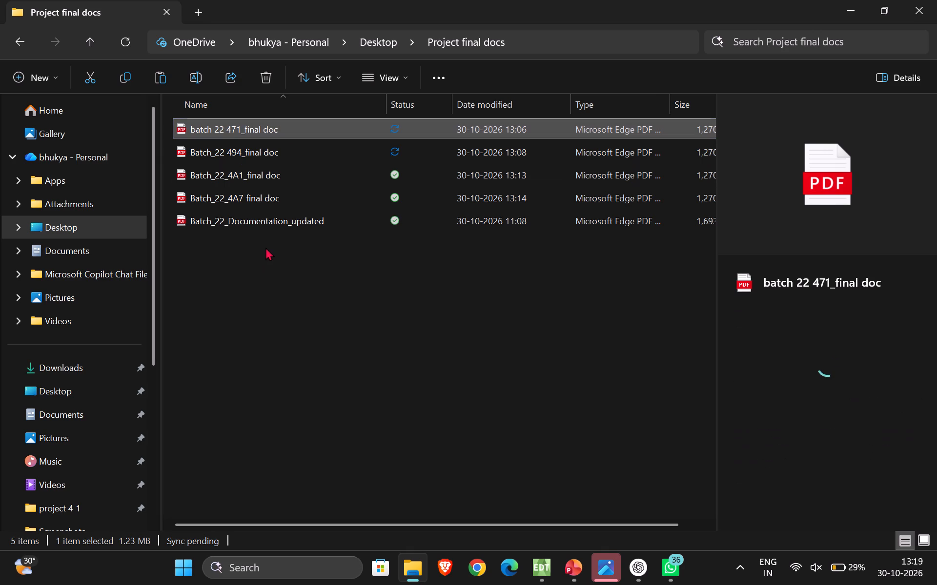
double_click(265, 224)
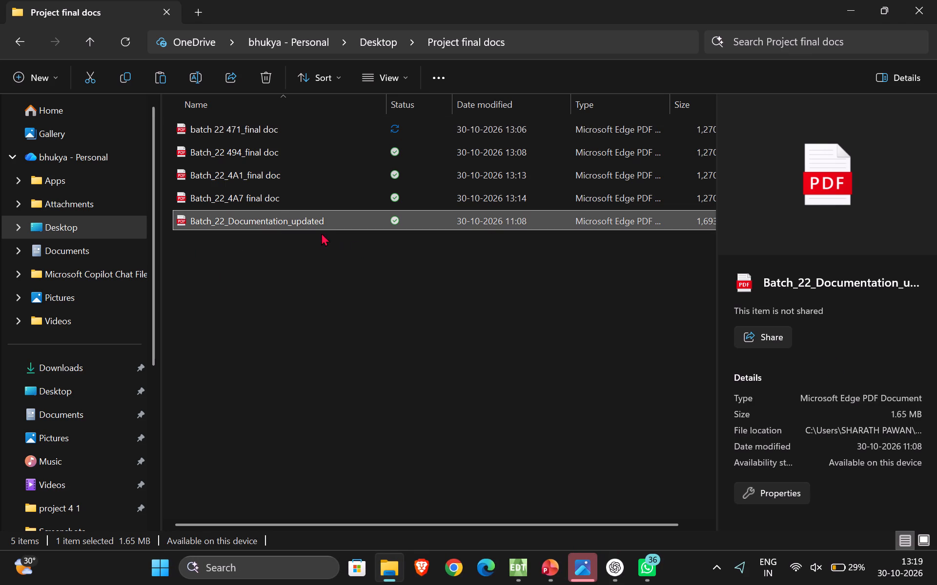